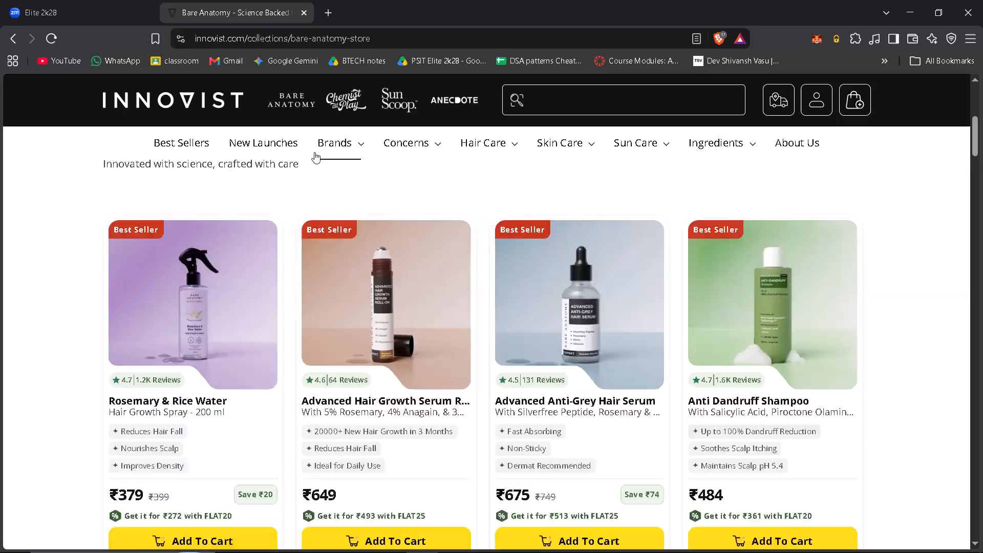
Go through the first page of Bare Anatomy products and open page 2 of the listing.
scroll(382, 330, down, 7)
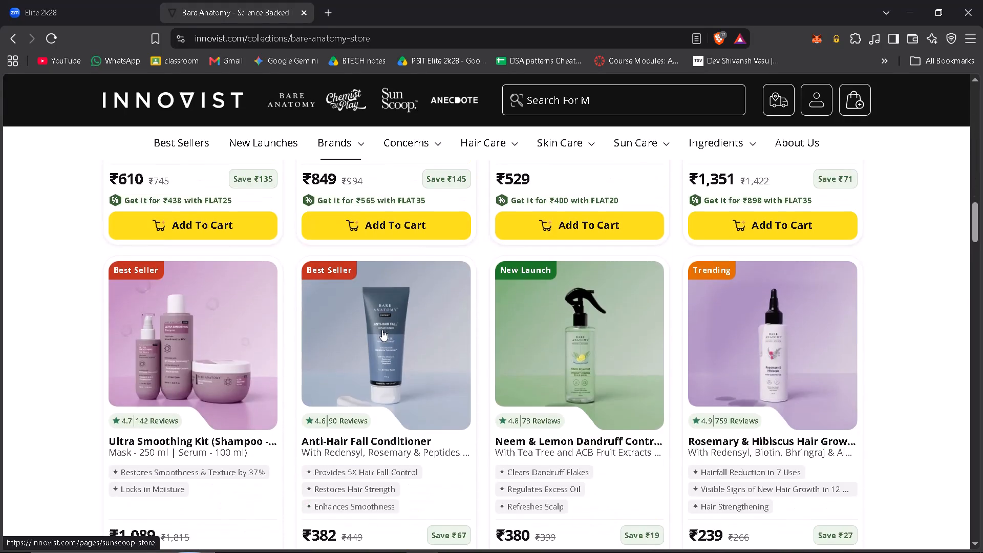
scroll(382, 330, down, 15)
scroll(382, 330, right, 1)
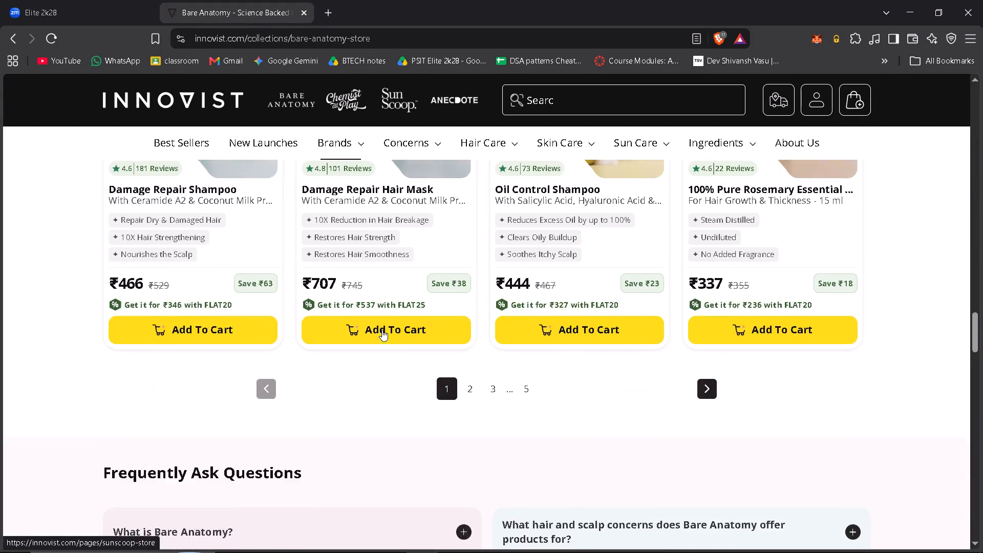
scroll(382, 330, right, 1)
click(468, 428)
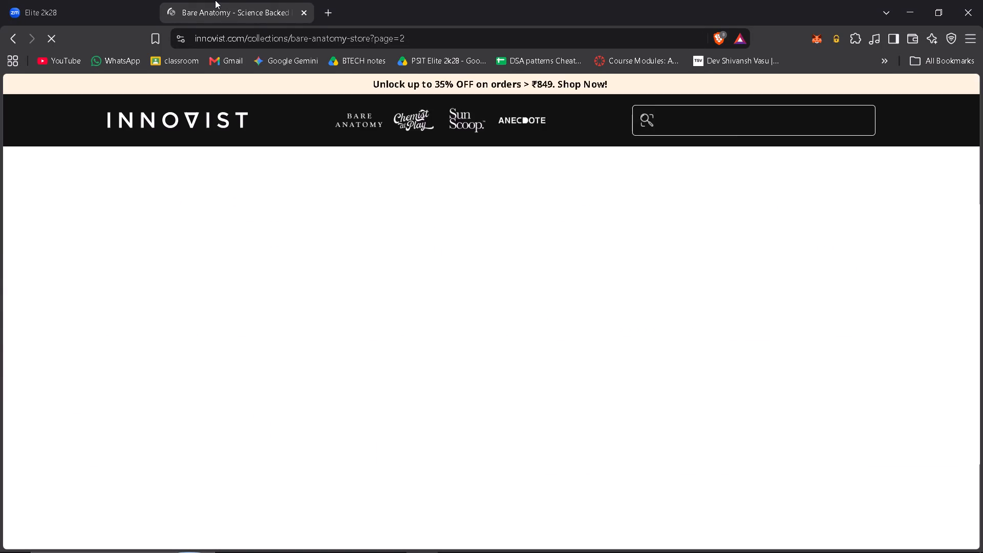
Examine the hair care products, their prices and offers on page 2 of the Bare Anatomy listing.
scroll(388, 328, down, 4)
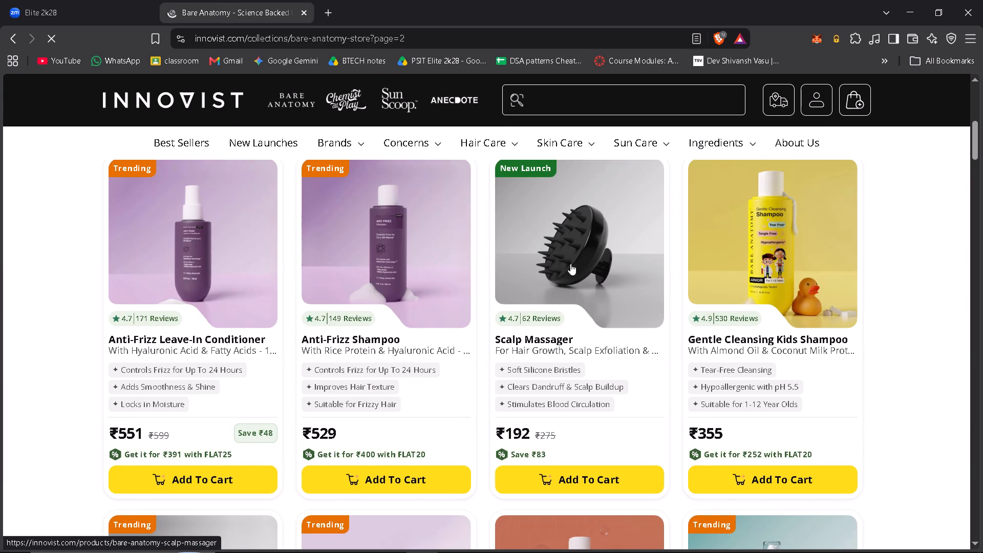
scroll(401, 321, down, 1)
scroll(401, 321, up, 2)
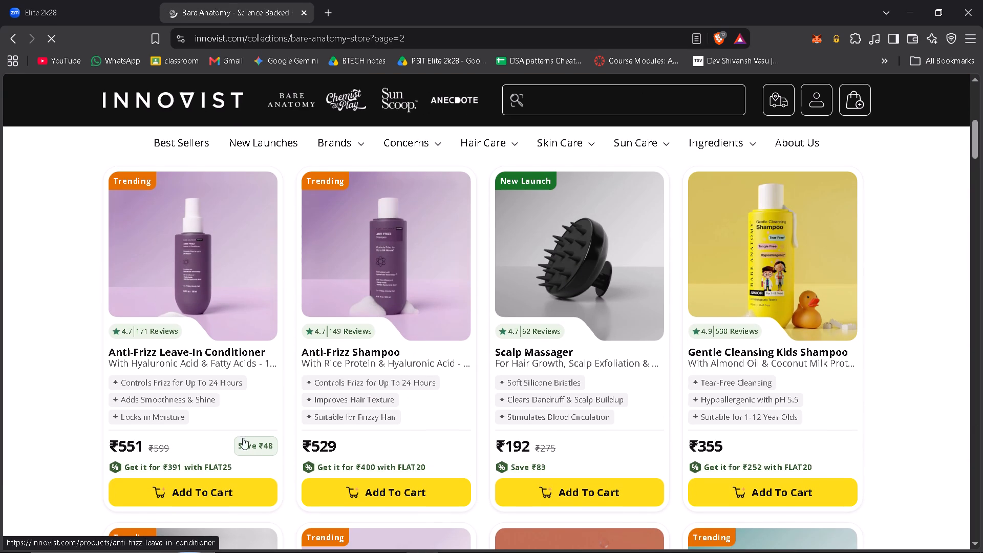
scroll(375, 403, down, 1)
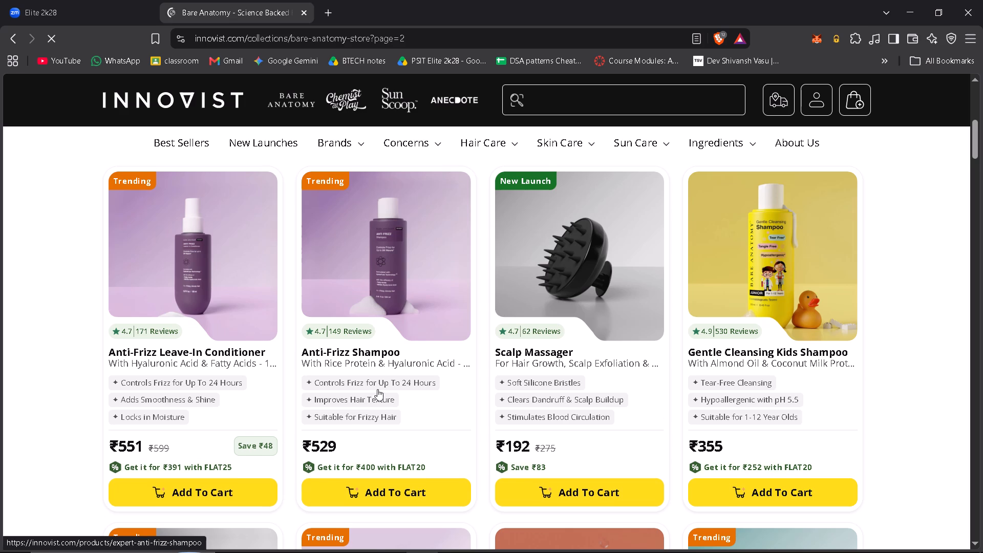
scroll(377, 389, down, 2)
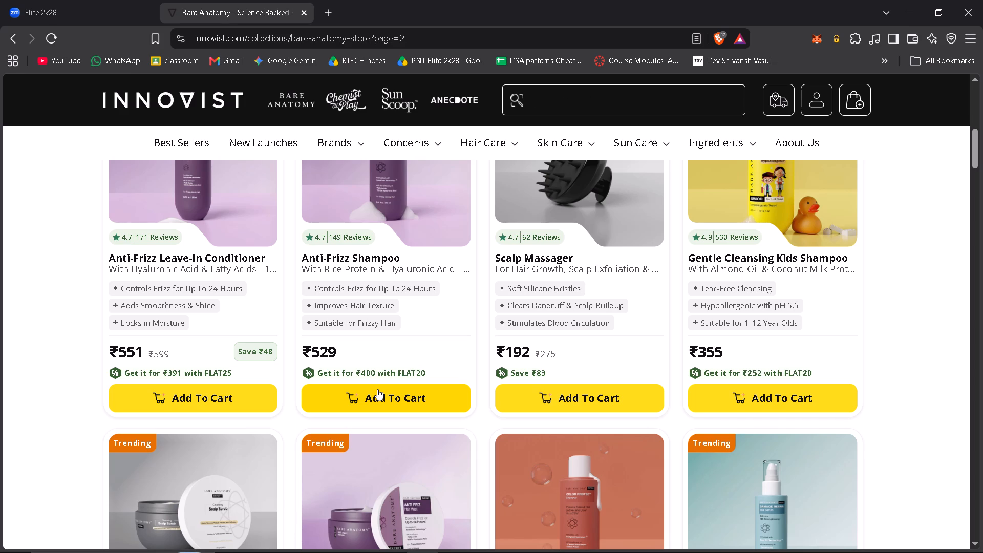
scroll(377, 389, down, 5)
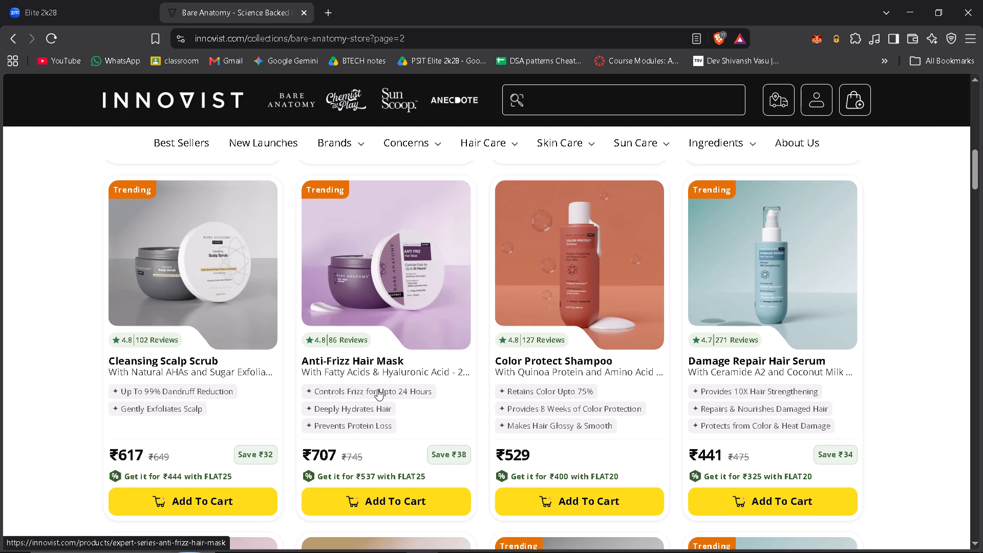
scroll(377, 389, down, 1)
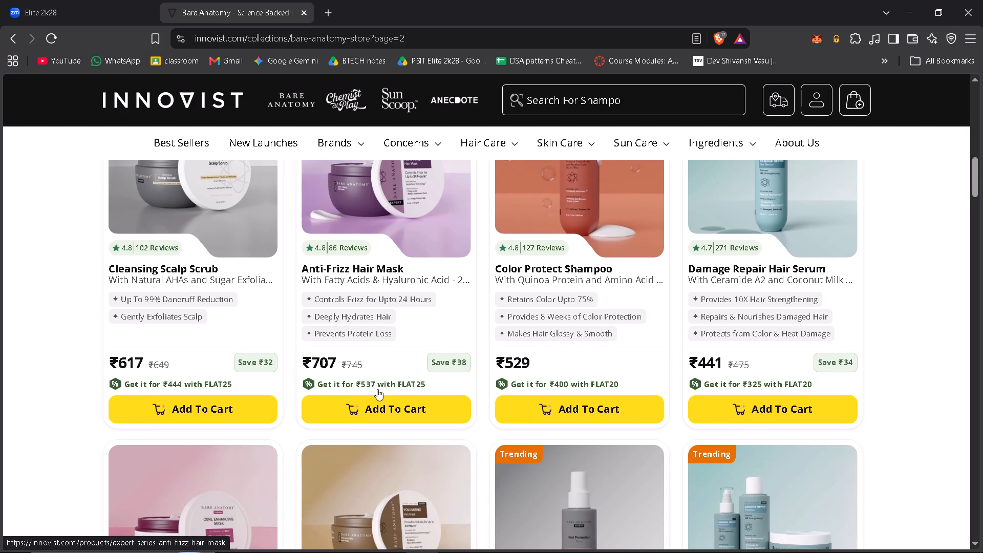
scroll(377, 389, down, 1)
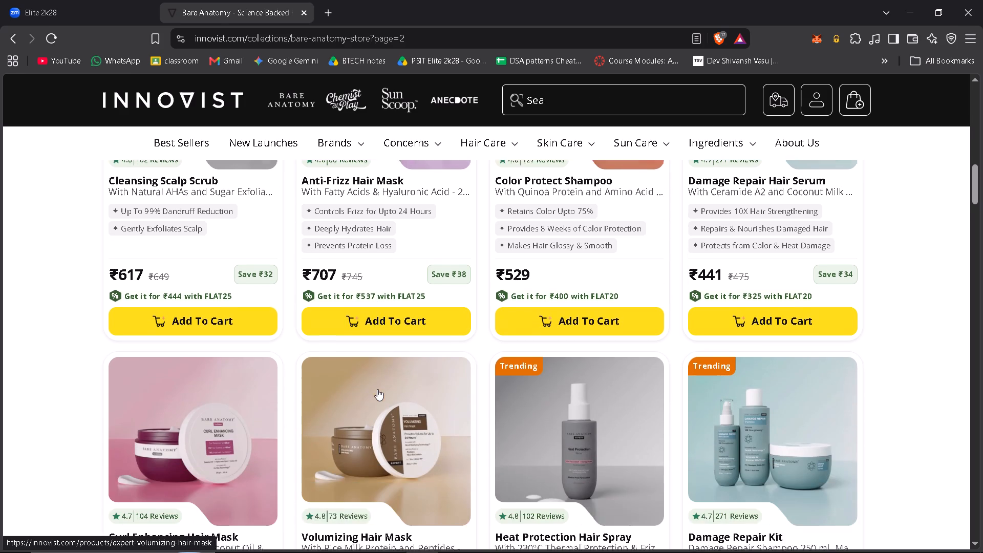
scroll(377, 389, down, 1)
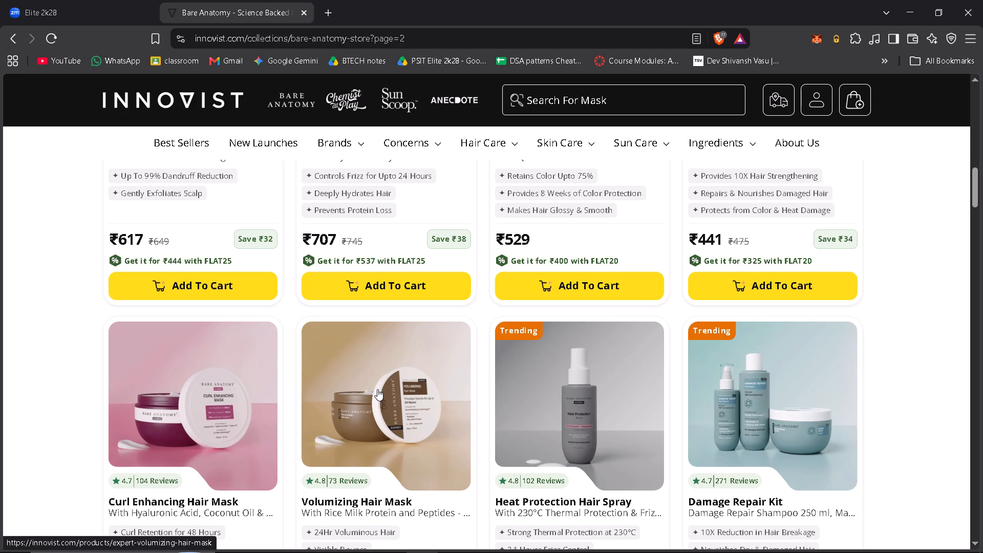
scroll(377, 389, down, 1)
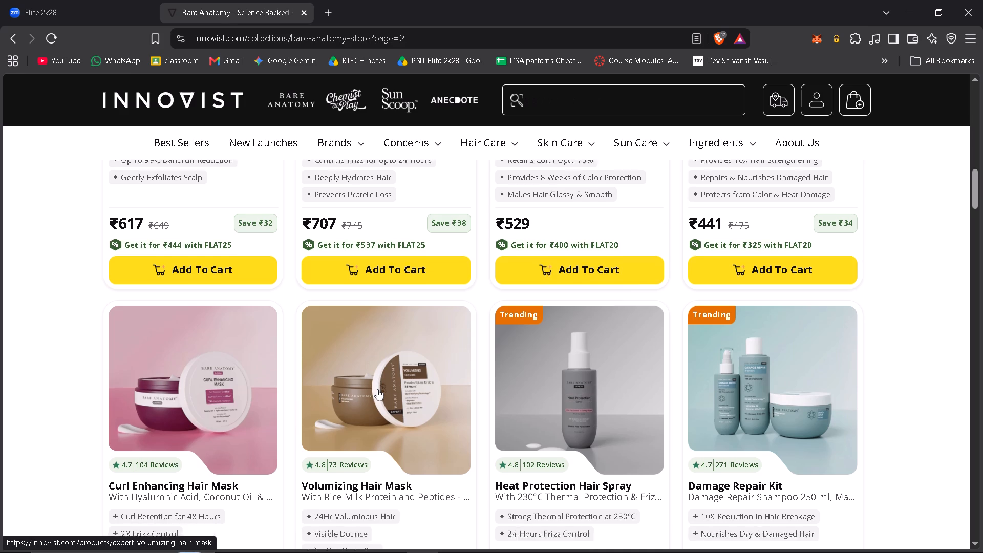
scroll(377, 389, down, 3)
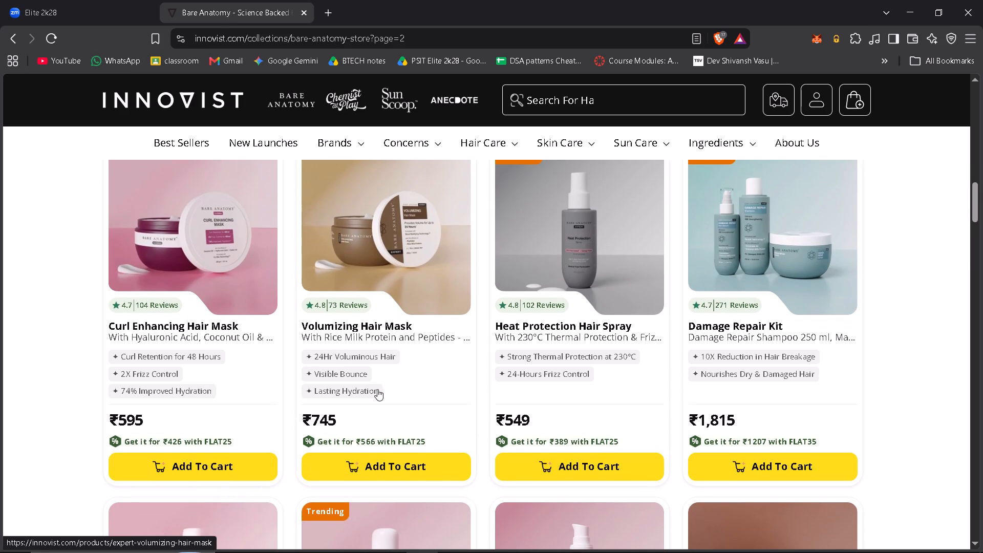
scroll(377, 389, down, 5)
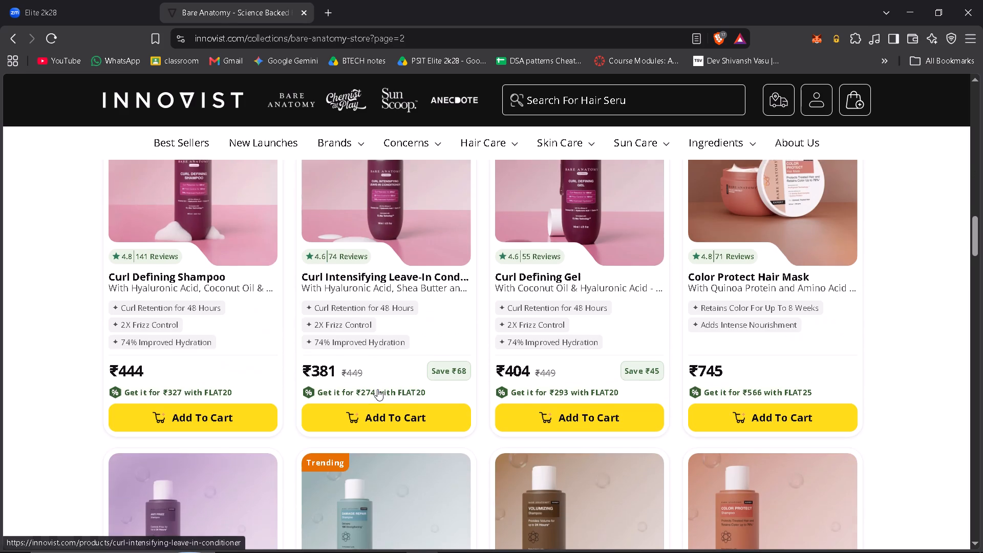
scroll(377, 389, down, 1)
scroll(377, 389, right, 1)
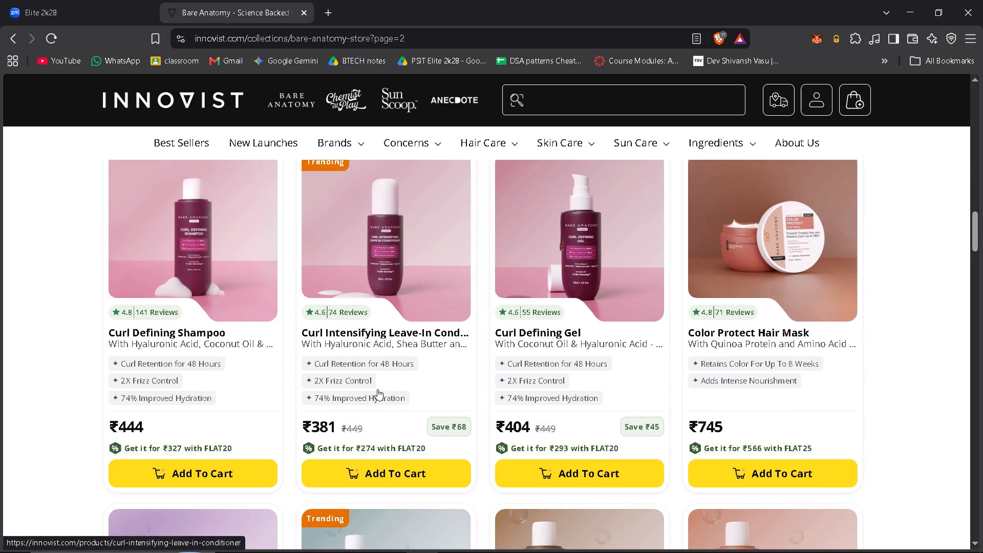
scroll(377, 389, right, 2)
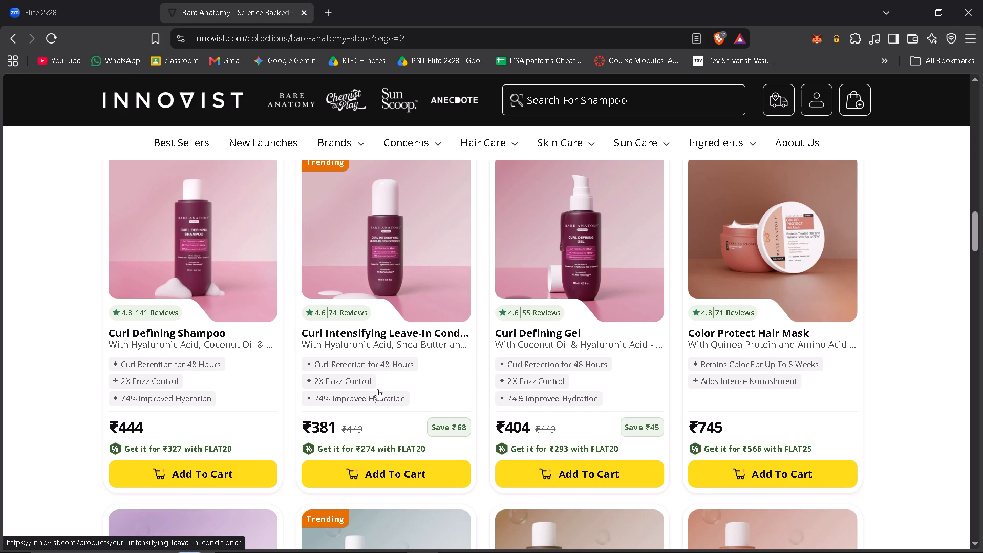
scroll(377, 389, right, 1)
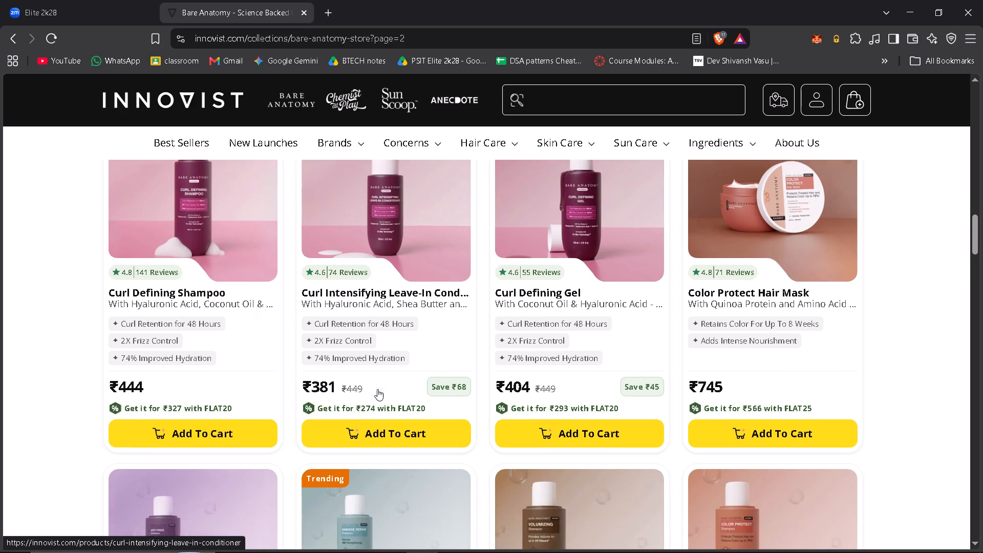
scroll(377, 389, right, 1)
scroll(377, 389, down, 7)
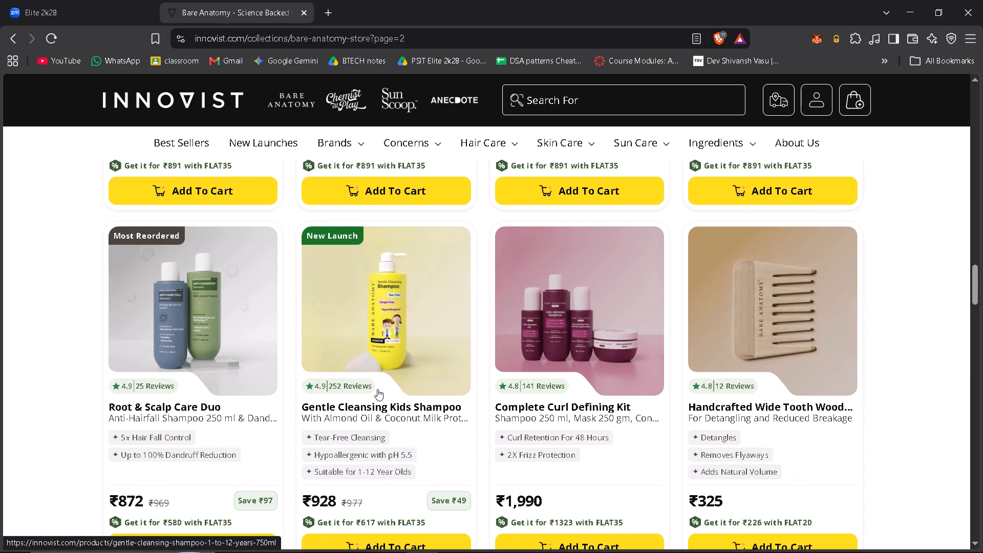
scroll(377, 389, down, 2)
click(377, 389)
scroll(377, 389, down, 3)
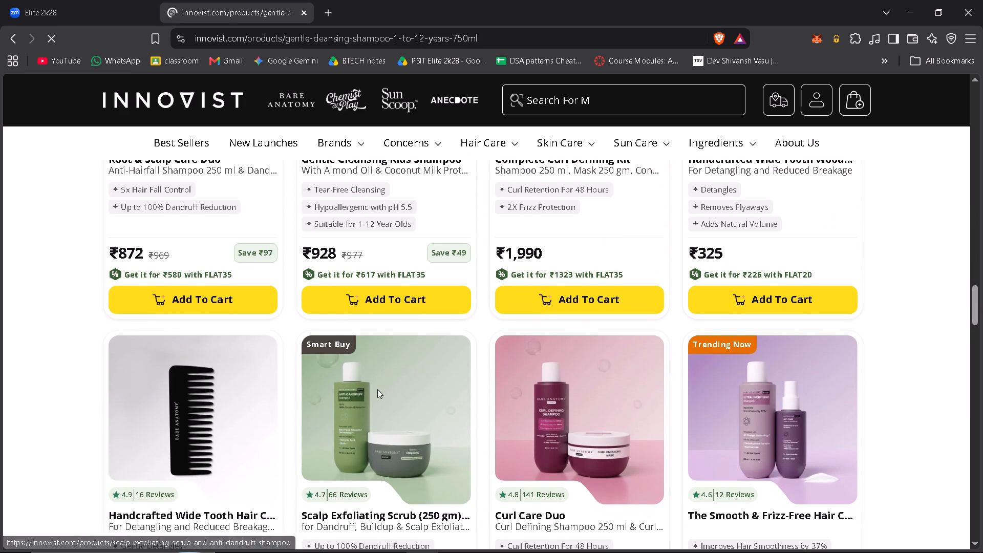
Close the Innovist shop page, return to the Zoom meeting and dismiss its audio notice.
key(grave)
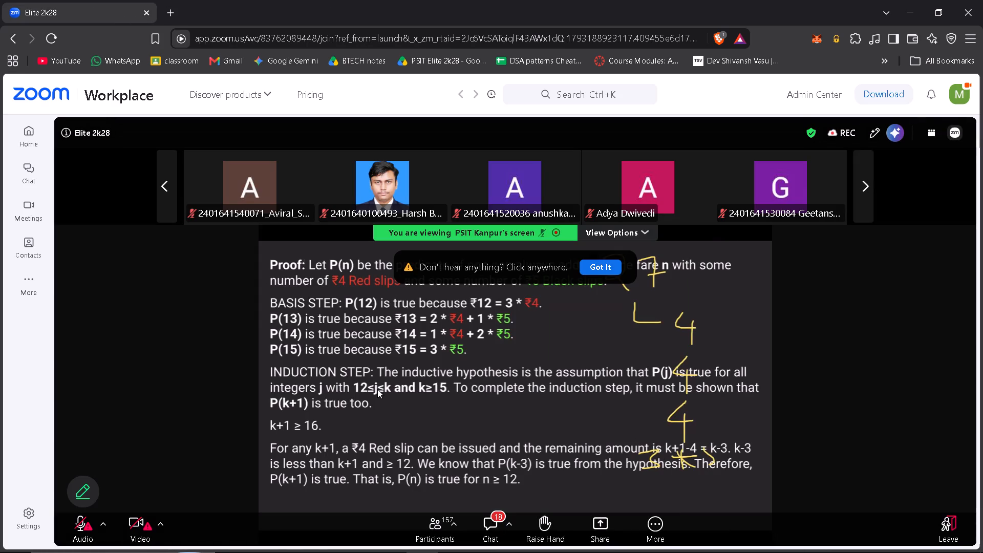
click(521, 318)
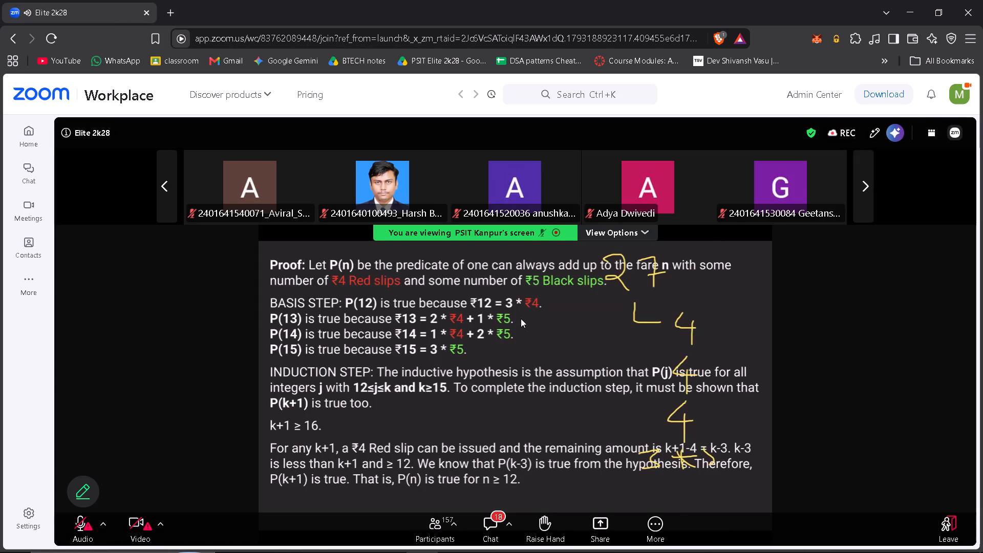
Switch to the Word lab file and check the font size of the Name label under Submitted By.
key(alt+Tab)
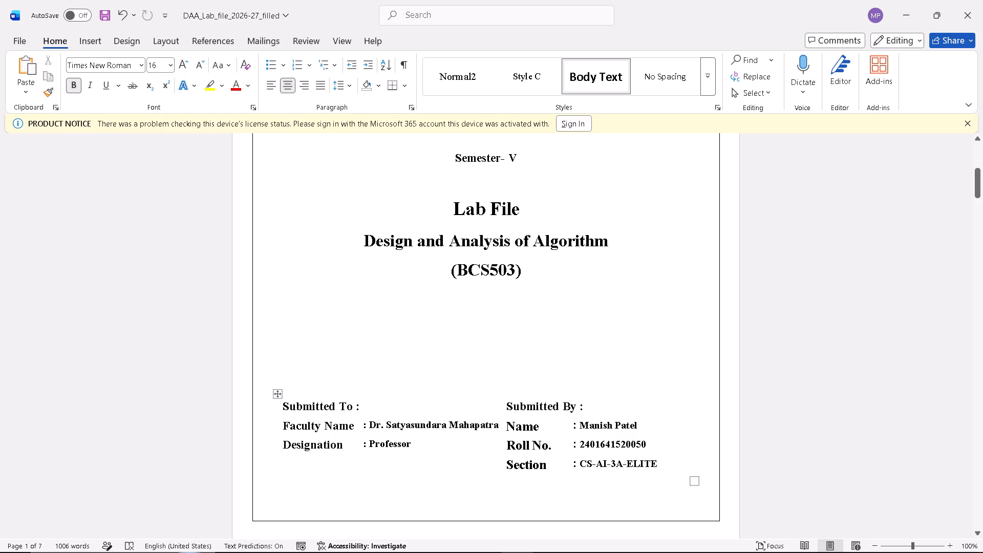
double_click(525, 424)
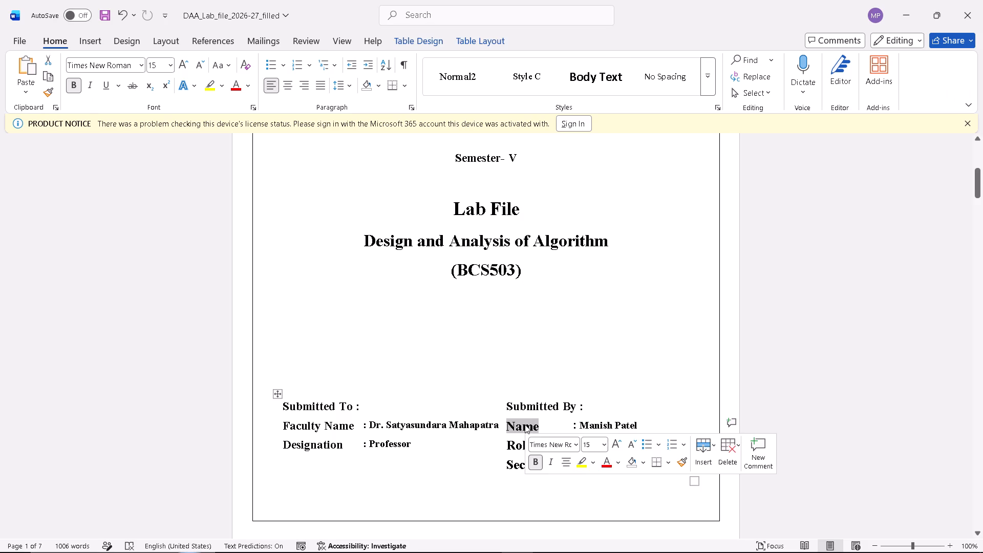
click(442, 480)
Set the font size of the Faculty Name label under Submitted To to 15.
double_click(306, 422)
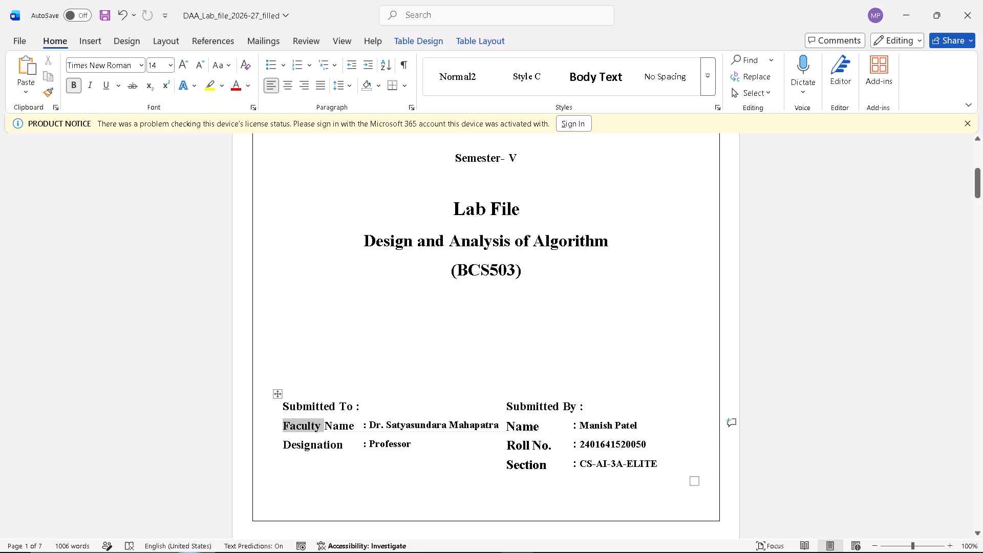
double_click(355, 421)
triple_click(341, 427)
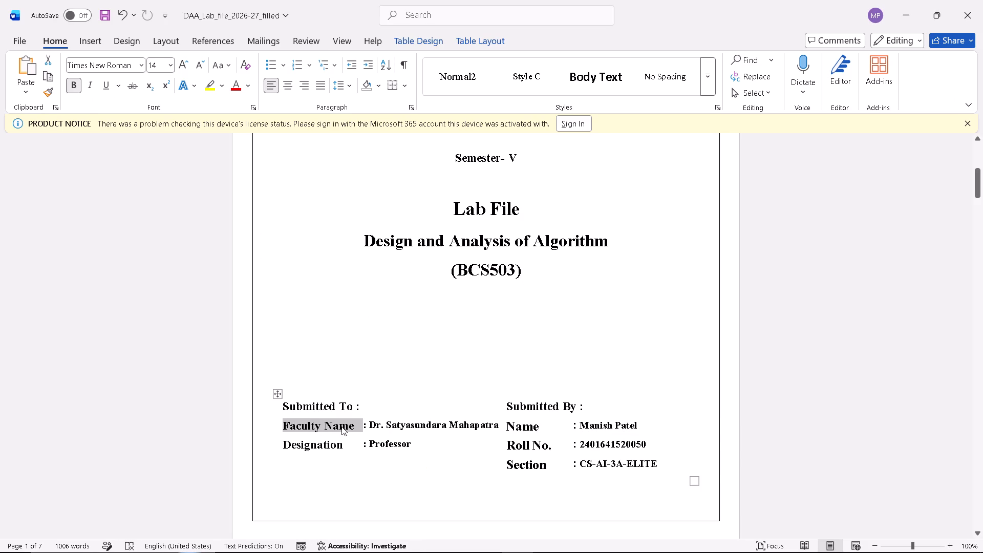
click(341, 427)
triple_click(341, 427)
click(341, 427)
triple_click(412, 426)
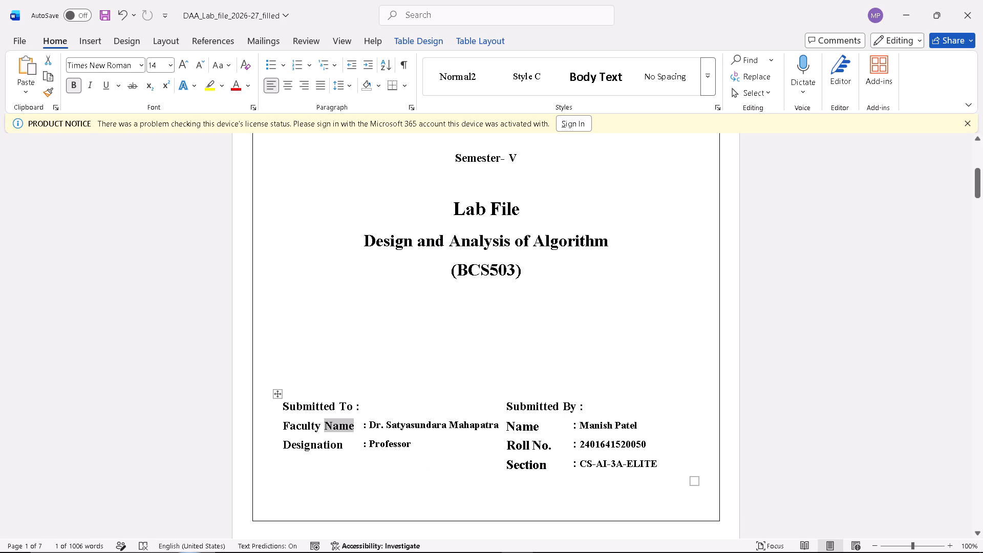
click(412, 426)
triple_click(320, 428)
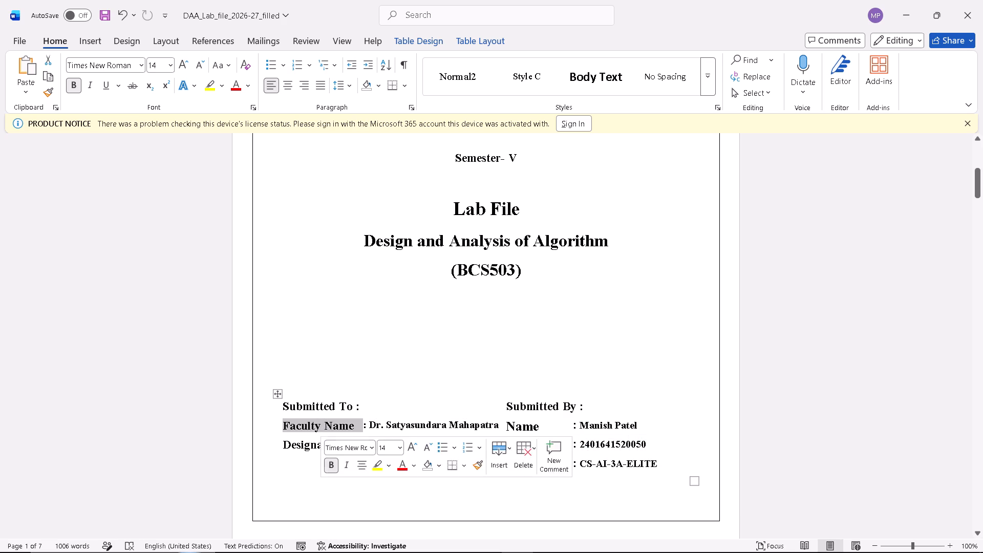
click(180, 70)
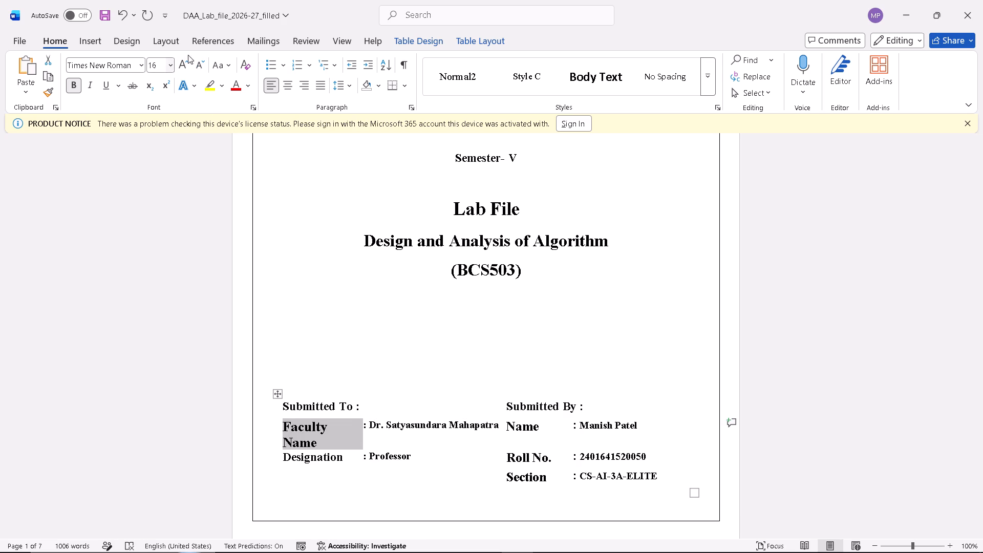
click(197, 66)
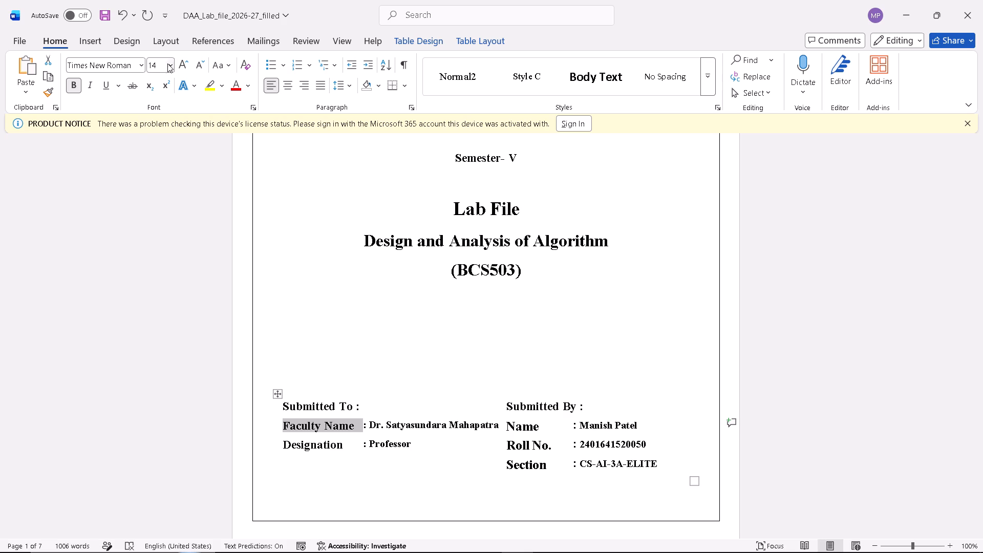
click(165, 67)
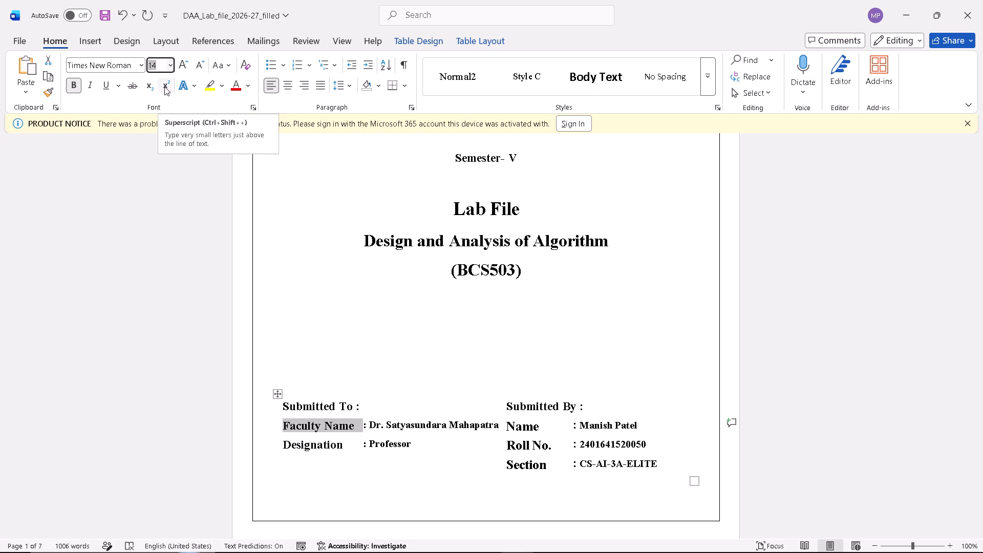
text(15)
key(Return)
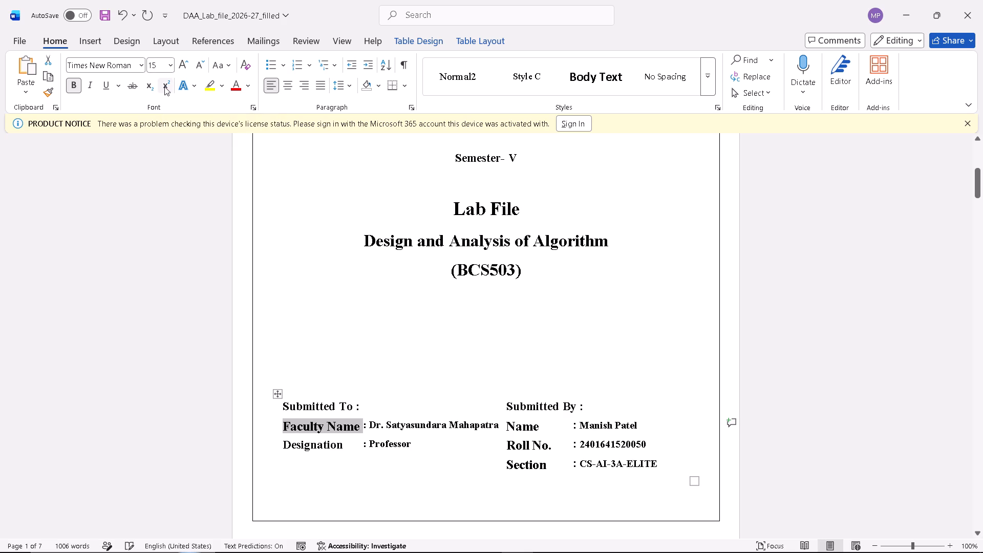
Select the Designation label under Submitted To and open its font size for editing.
double_click(323, 440)
double_click(324, 440)
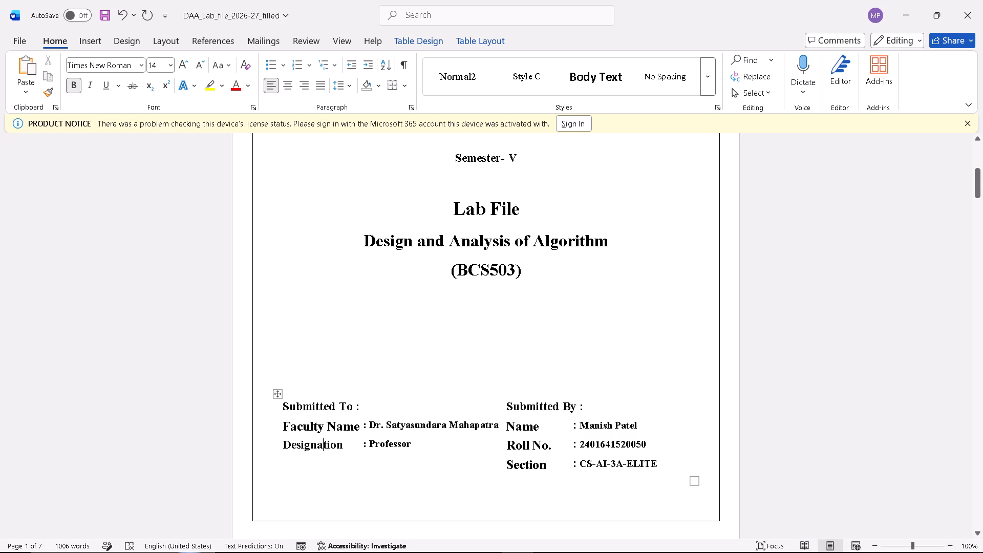
click(393, 461)
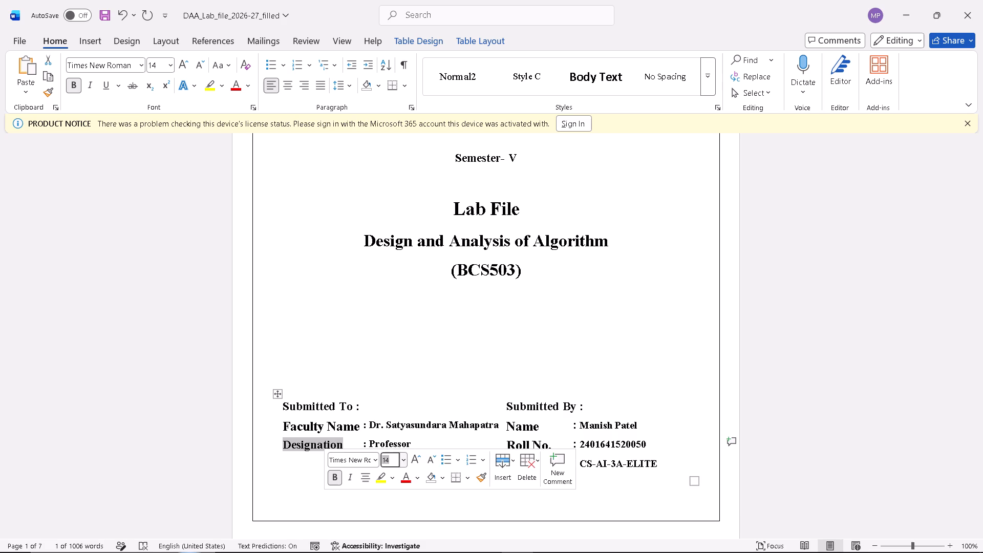
In the Word lab file's cover page table, set the font size of the selected Designation label to 15.
click(393, 461)
key(BackSpace)
key(5)
key(Return)
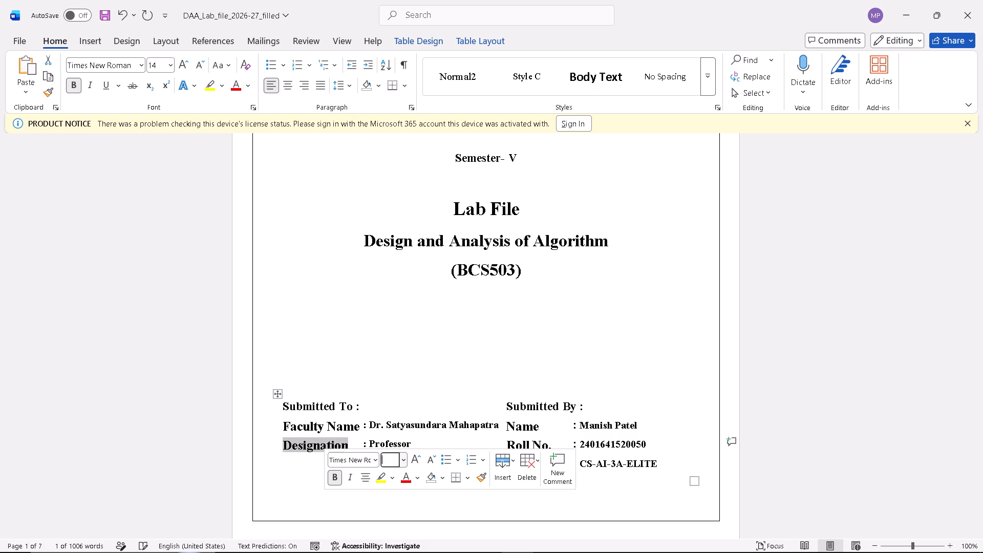
Increase the font size of the colon in the Faculty Name row to 14, and compare it with the adjacent text.
double_click(364, 429)
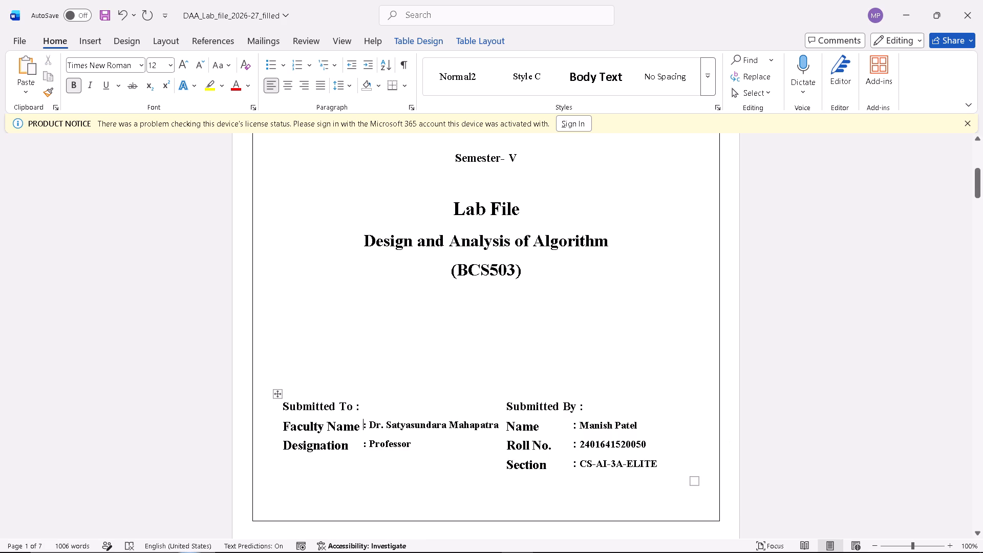
click(364, 430)
click(455, 452)
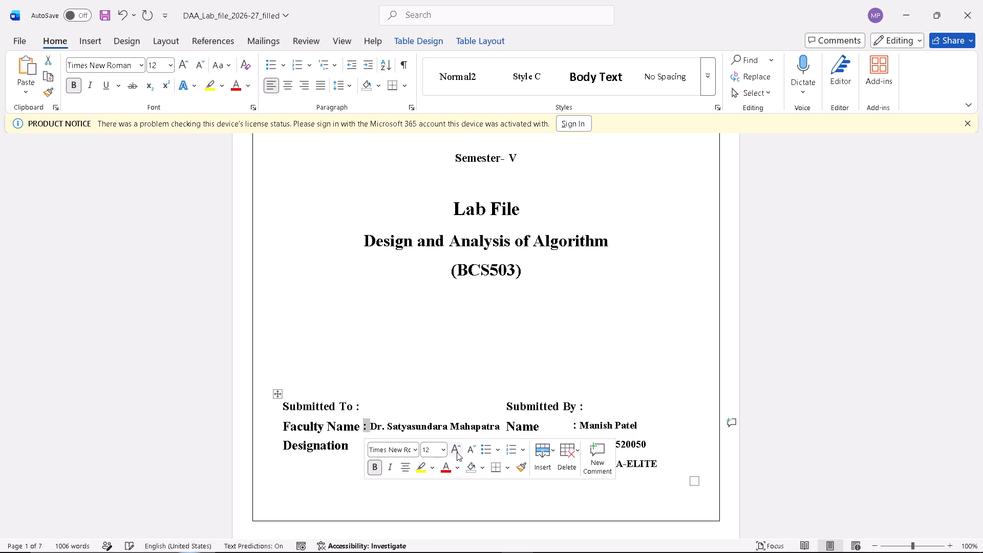
click(354, 435)
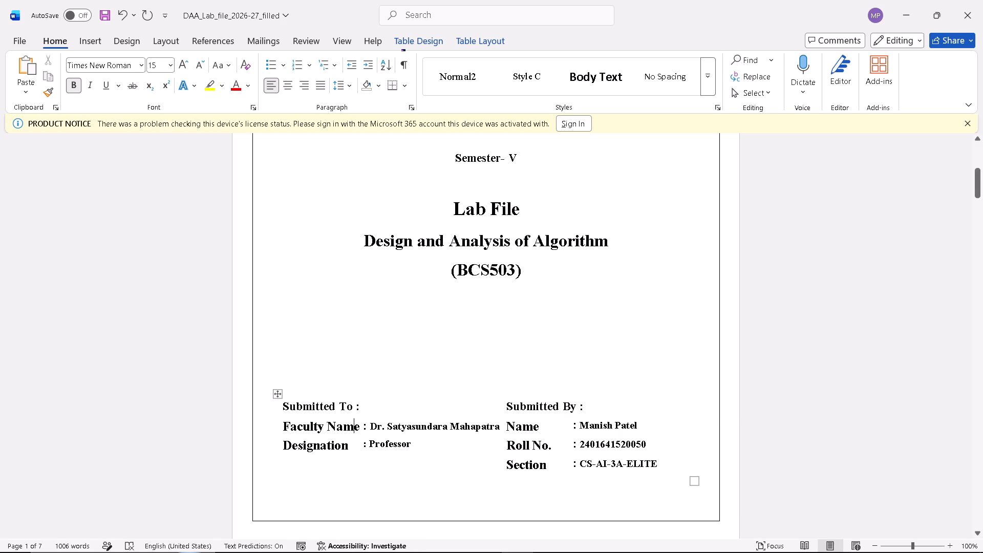
click(378, 427)
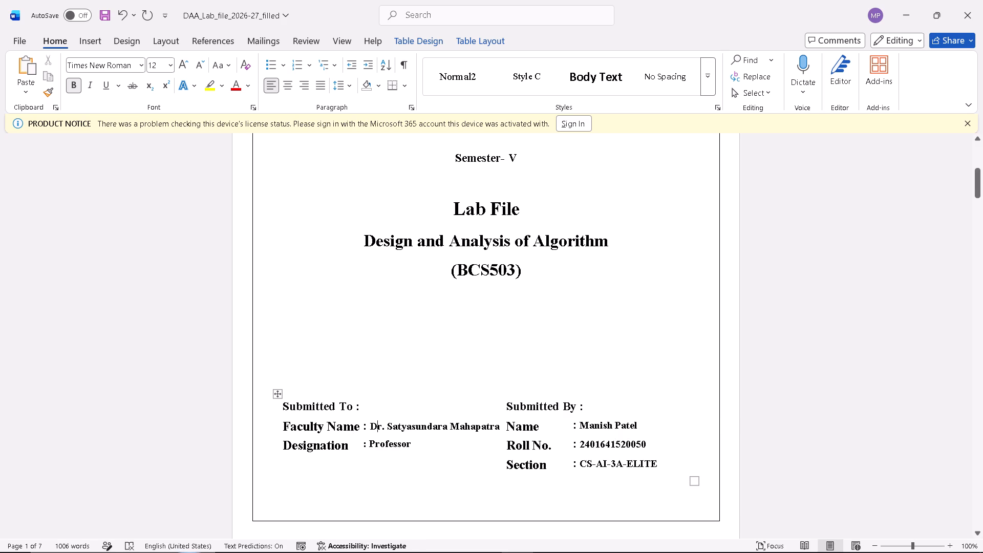
Adjust the column boundary between the Submitted To labels and their values so it sits close after Faculty Name.
click(366, 428)
drag(362, 428, 380, 427)
click(380, 427)
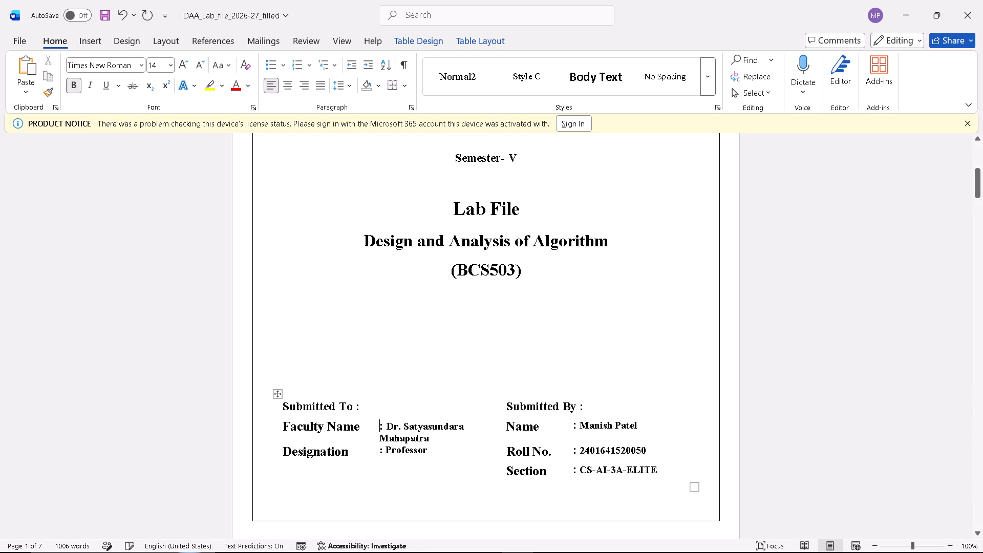
click(383, 428)
drag(379, 422, 365, 428)
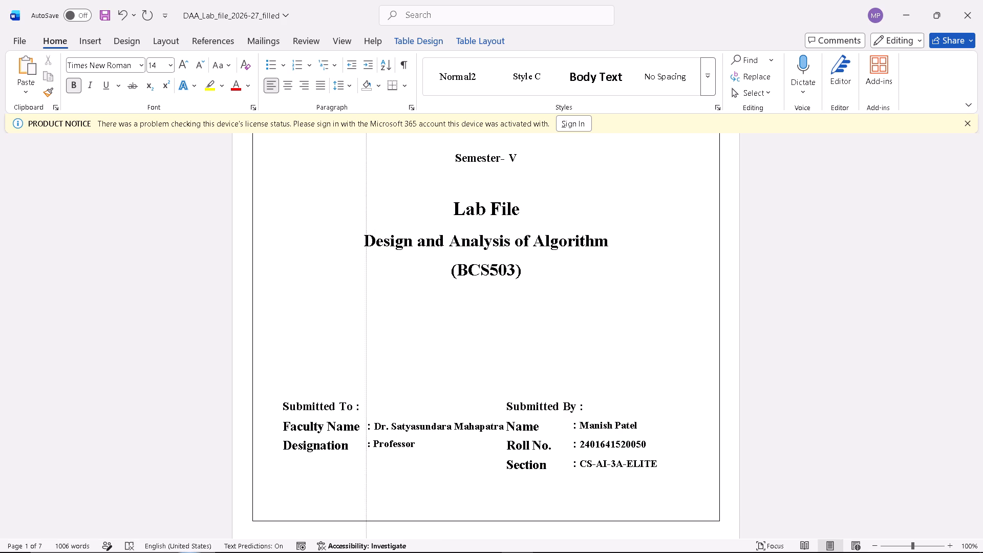
drag(365, 428, 360, 428)
drag(371, 426, 372, 426)
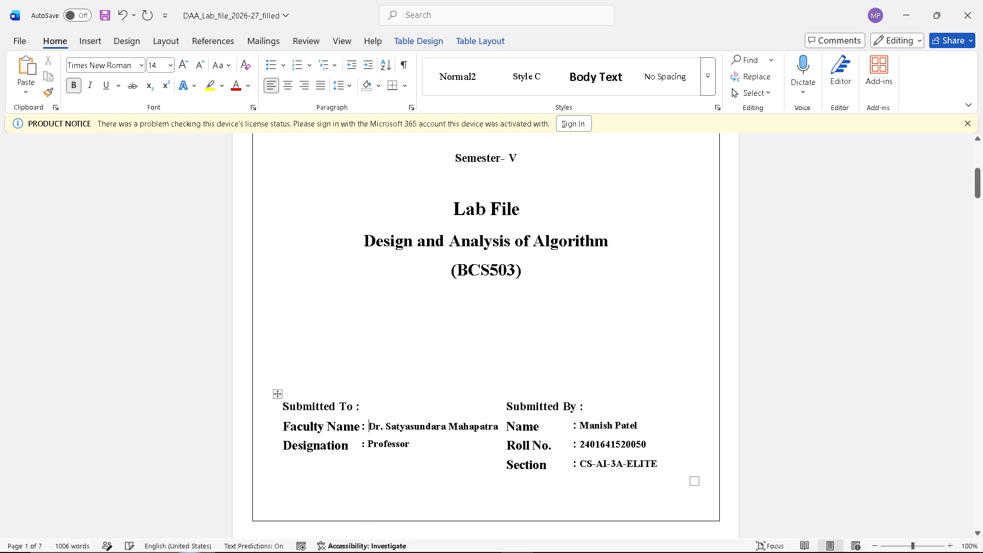
Set the font size of the faculty member's name in the Faculty Name row to 13.
drag(372, 426, 500, 424)
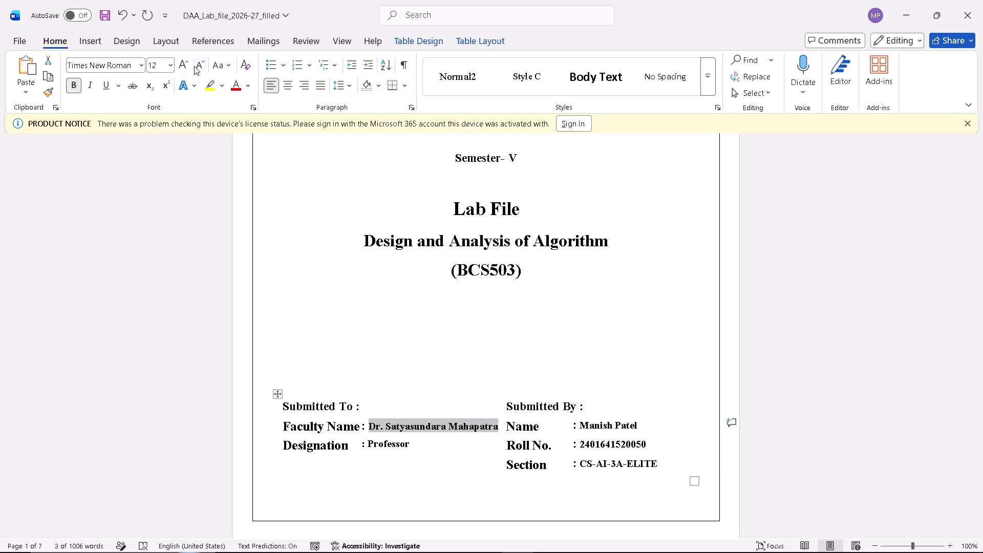
click(184, 62)
click(155, 66)
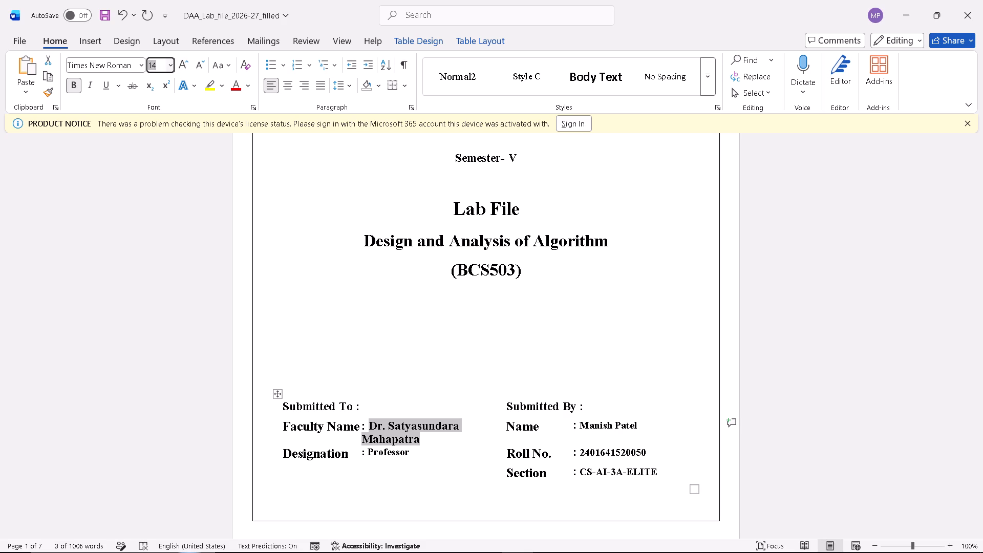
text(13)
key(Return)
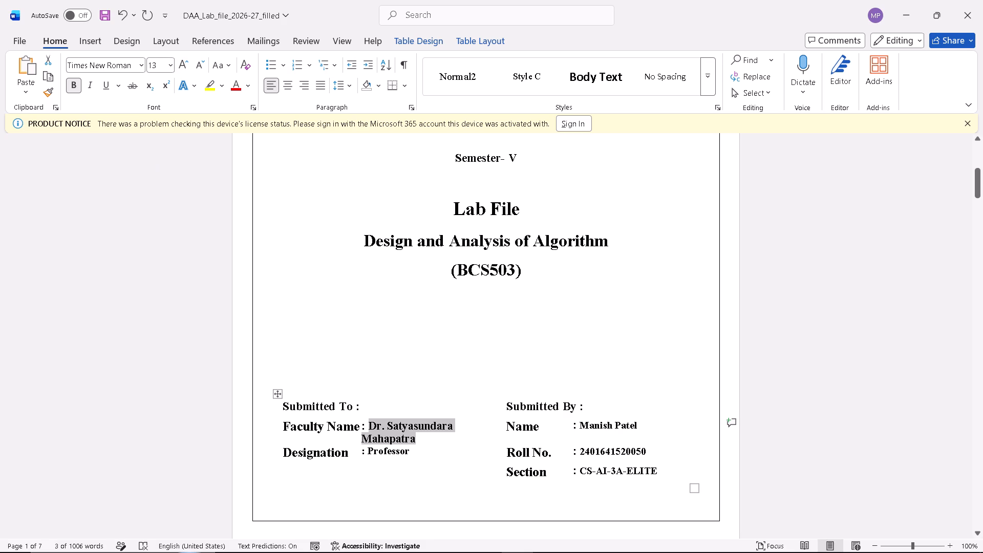
Narrow the Submitted To label column slightly so the faculty member's name fits on one line.
click(361, 424)
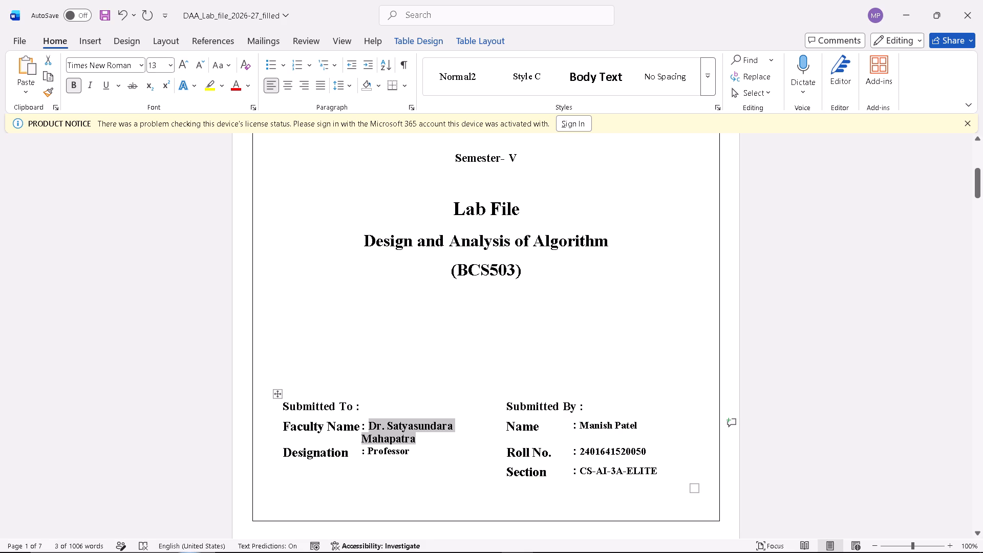
click(362, 423)
click(360, 424)
click(371, 420)
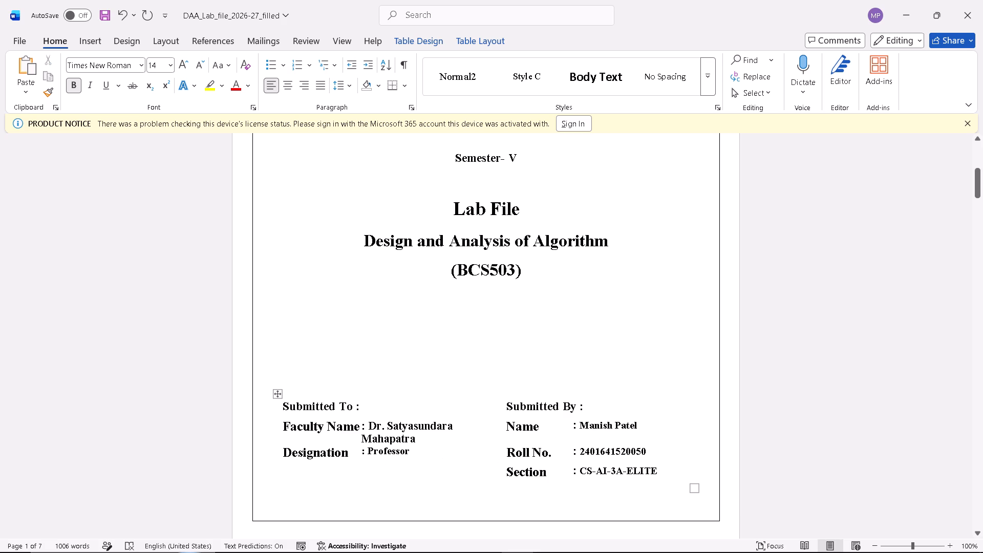
click(360, 422)
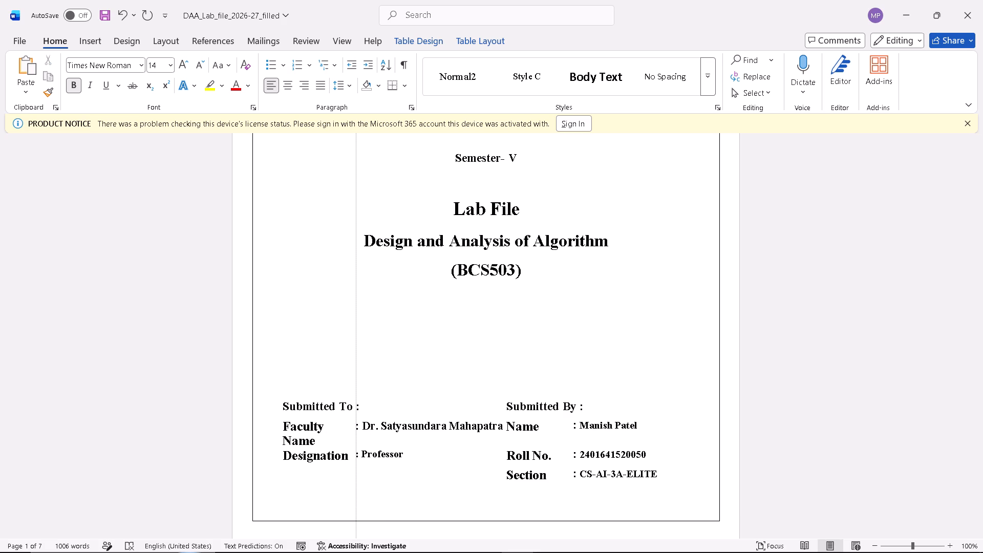
Extend the cover page table's left edge slightly outward so the Faculty Name label fits on one line.
click(315, 427)
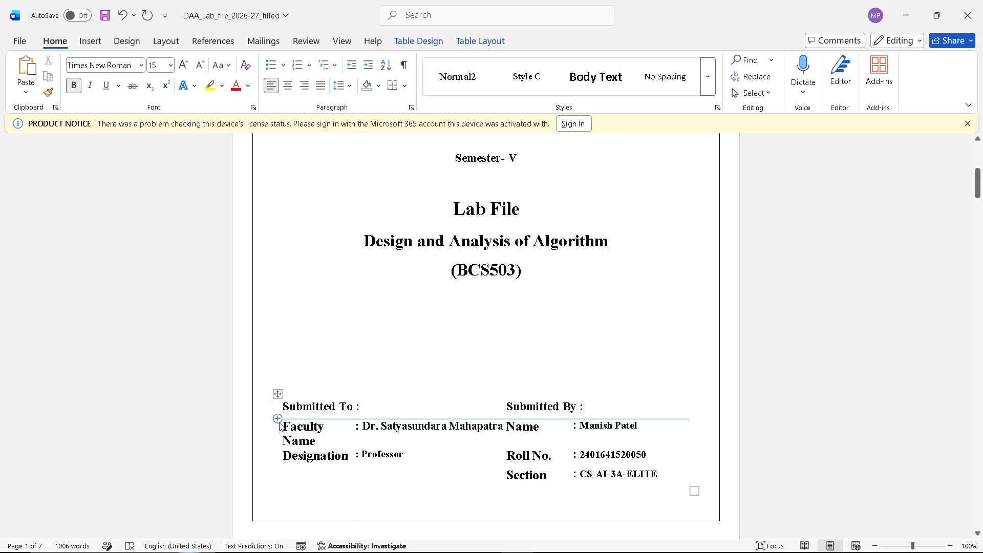
click(284, 428)
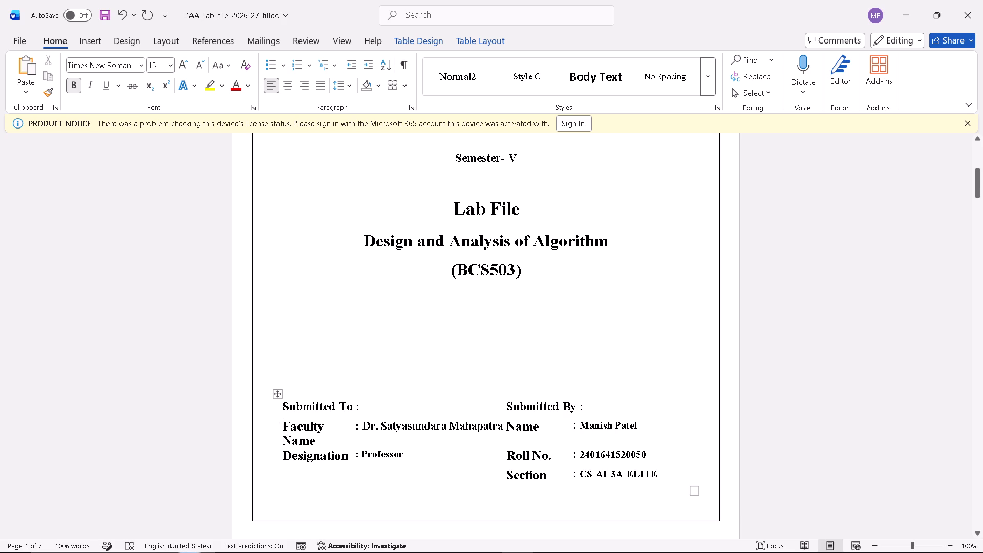
drag(282, 427, 280, 428)
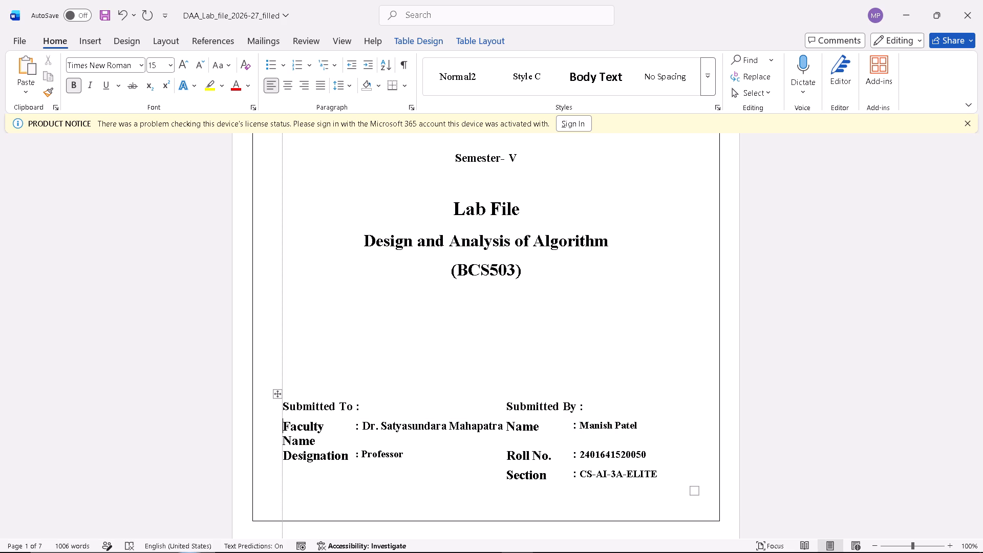
drag(280, 428, 276, 428)
click(453, 456)
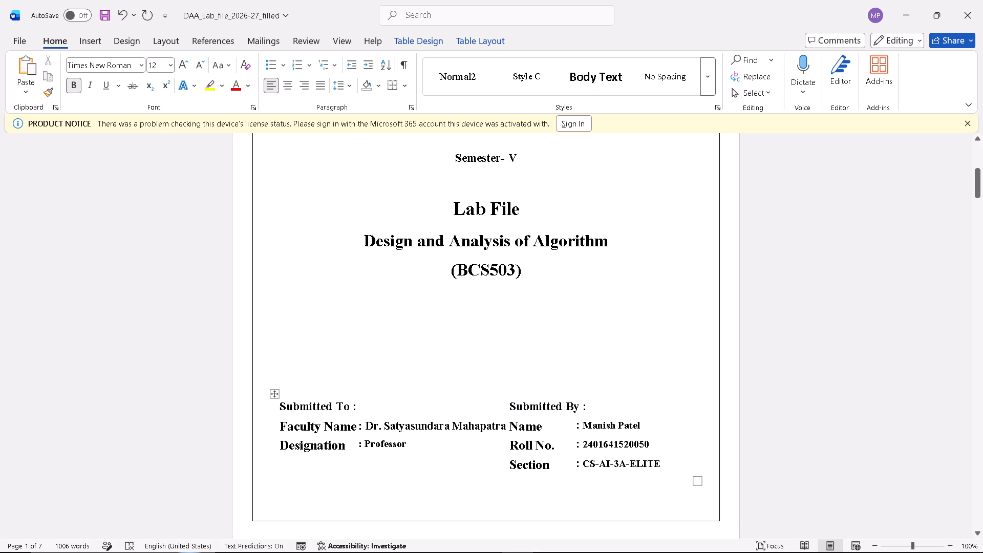
Select the Designation row's label and value in the Submitted To part of the table.
click(391, 420)
click(407, 441)
Set the font size of the designation value ": Professor" to 13.
drag(409, 445, 357, 445)
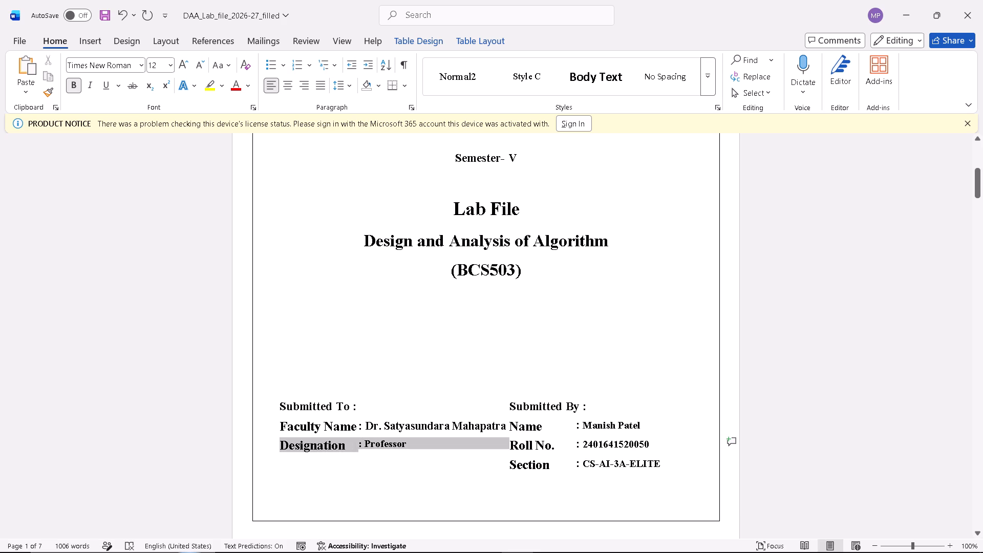
drag(357, 445, 359, 444)
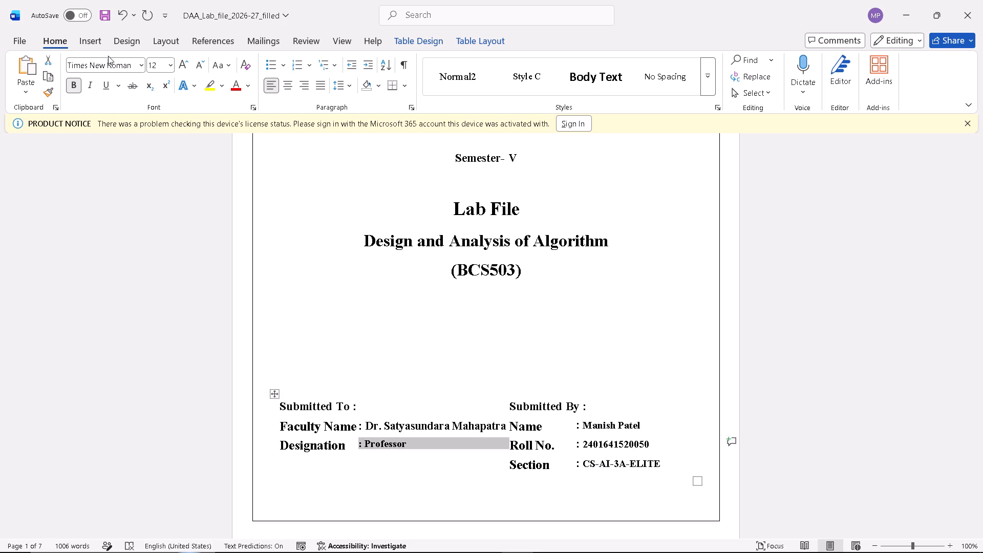
click(162, 65)
text(13)
key(Return)
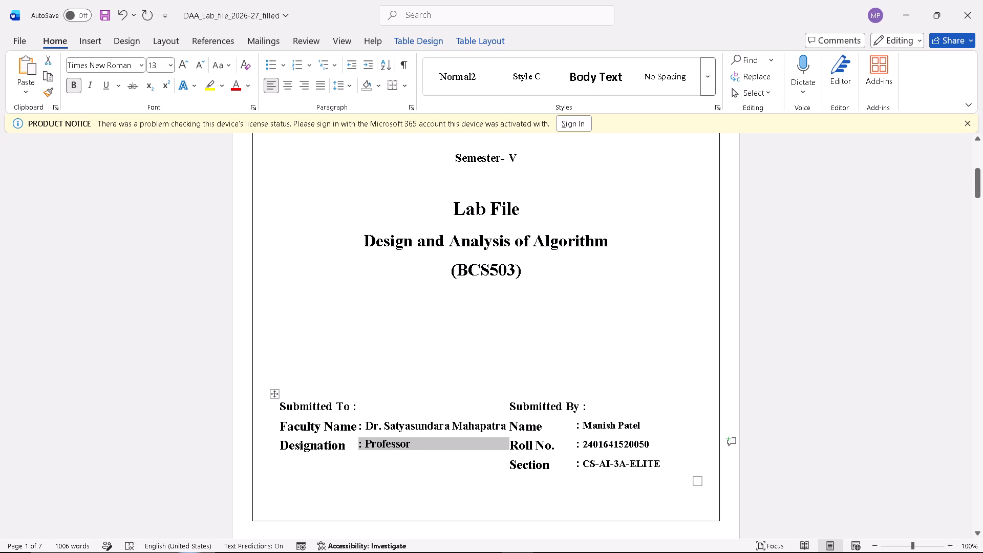
Set the font size of the colon in the Designation row to 14, matching the Faculty Name row's colon.
click(364, 430)
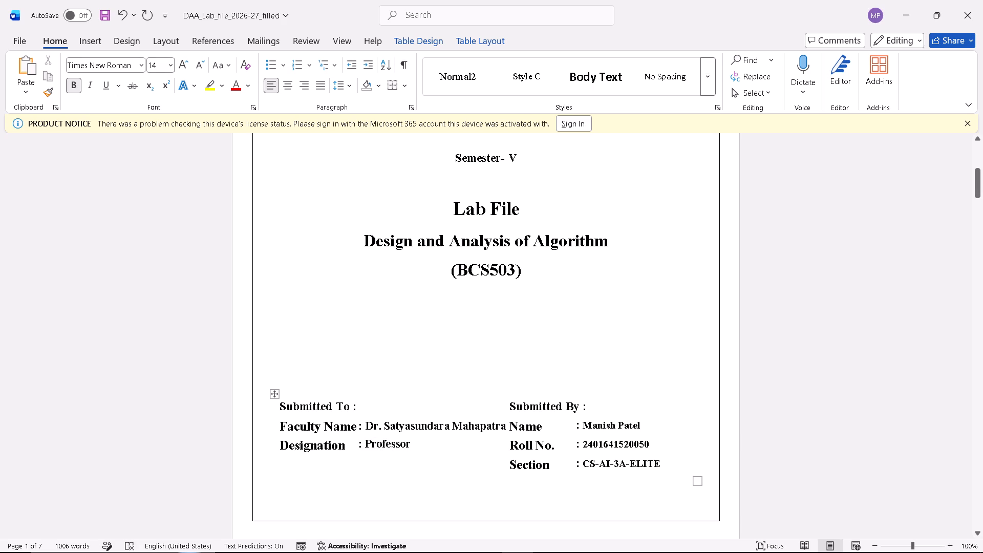
click(362, 448)
double_click(359, 444)
click(428, 466)
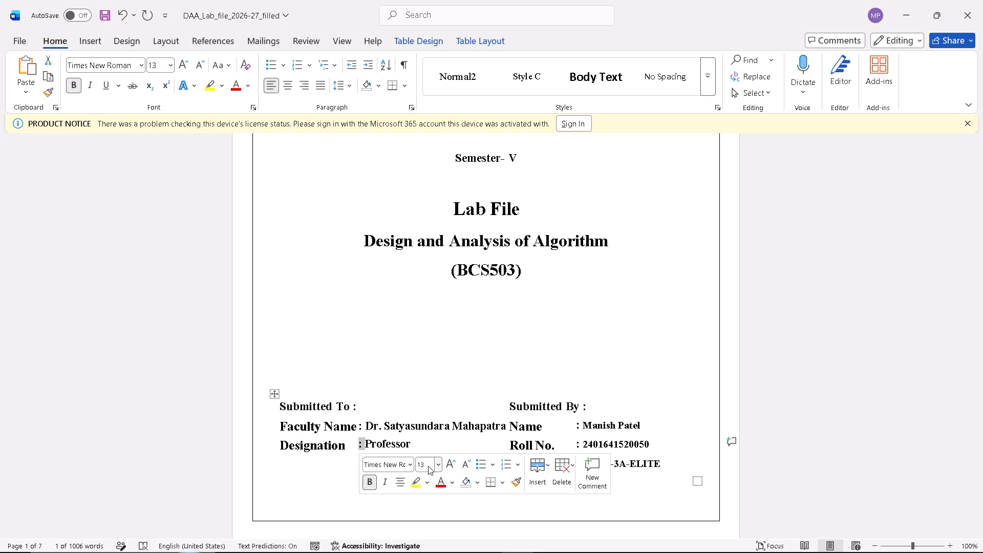
click(421, 464)
double_click(422, 467)
key(BackSpace)
key(4)
key(Return)
click(362, 424)
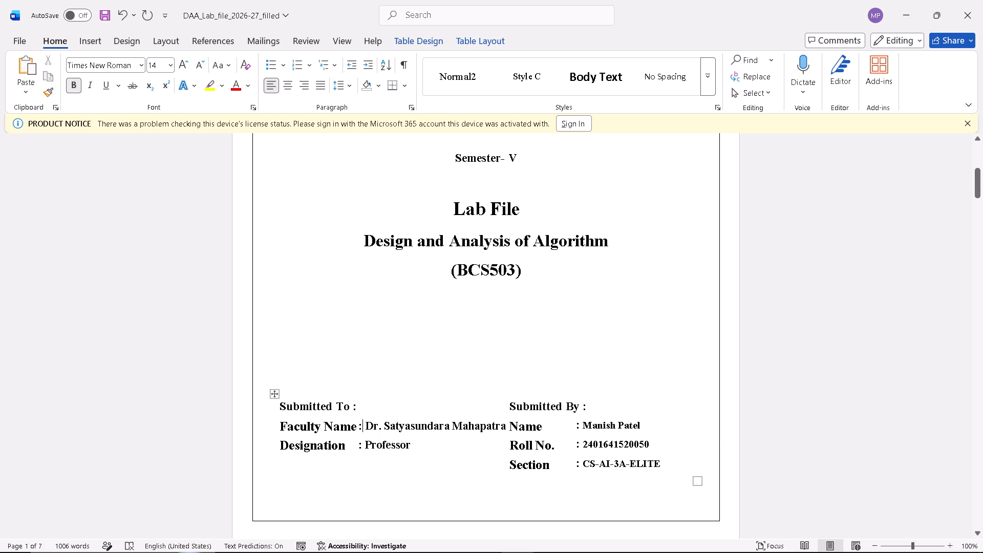
key(Left)
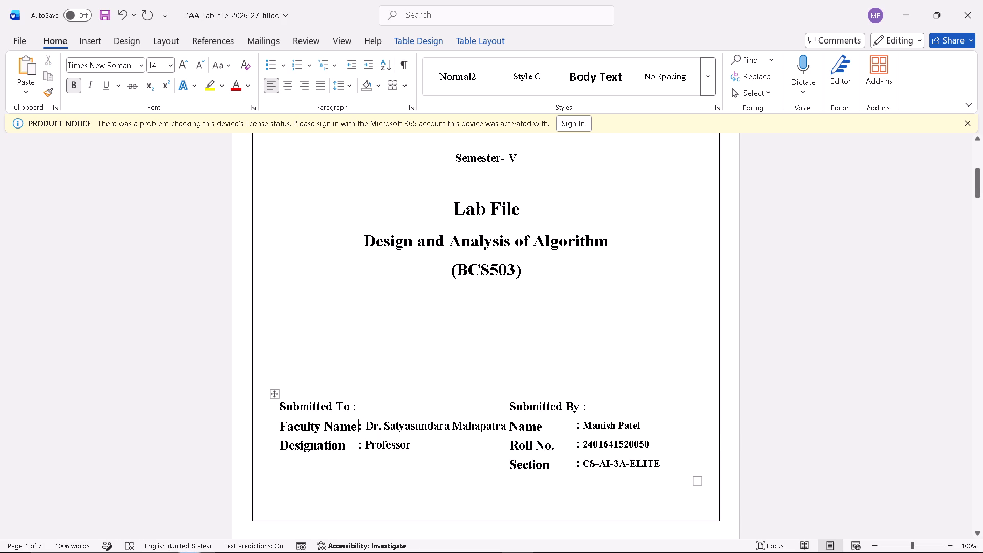
Shift the column boundary between the Submitted To and Submitted By sections slightly away from the faculty name.
click(330, 445)
click(335, 432)
click(531, 429)
drag(508, 409, 511, 409)
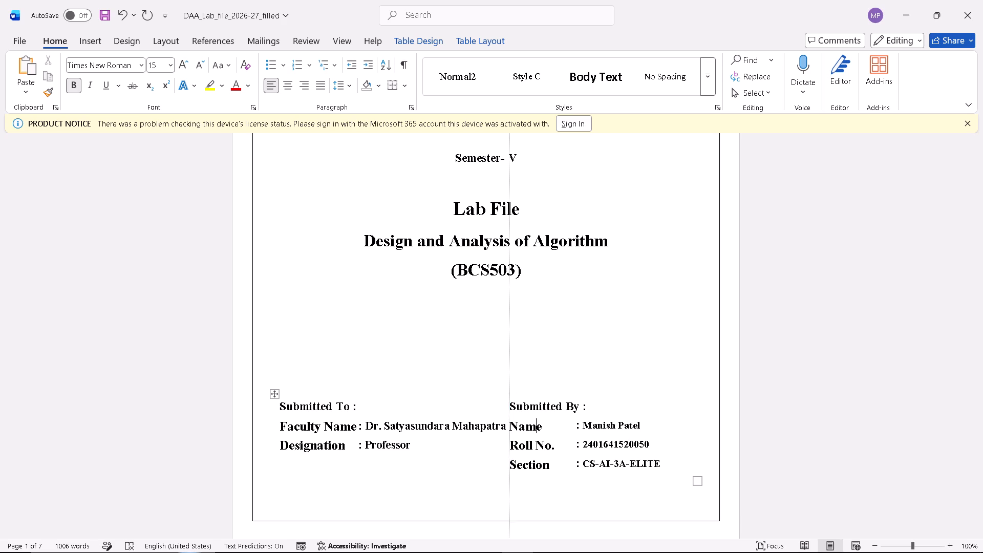
drag(511, 409, 514, 409)
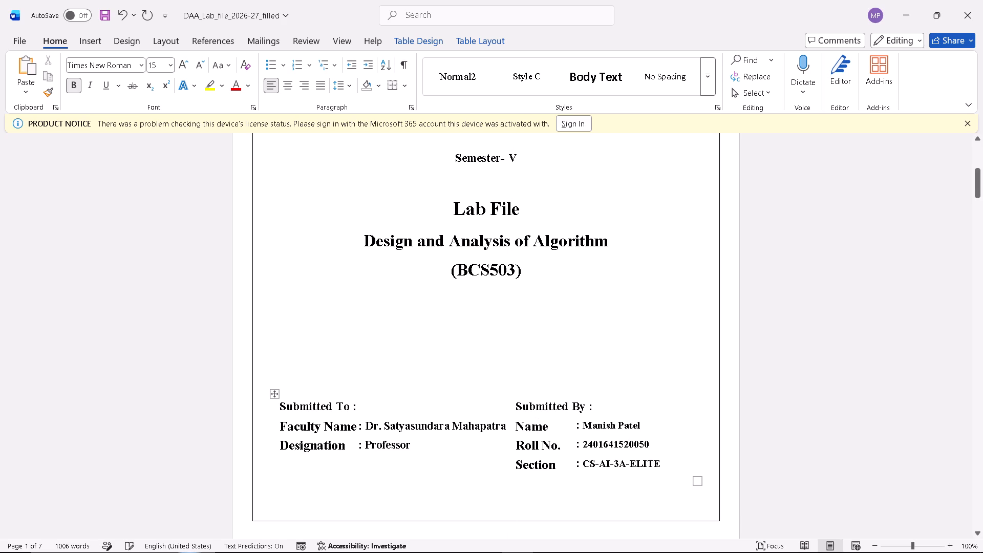
Increase the font size of the whole Name value cell under Submitted By, including its colon, to 14.
drag(582, 424, 595, 424)
click(576, 421)
drag(576, 421, 622, 418)
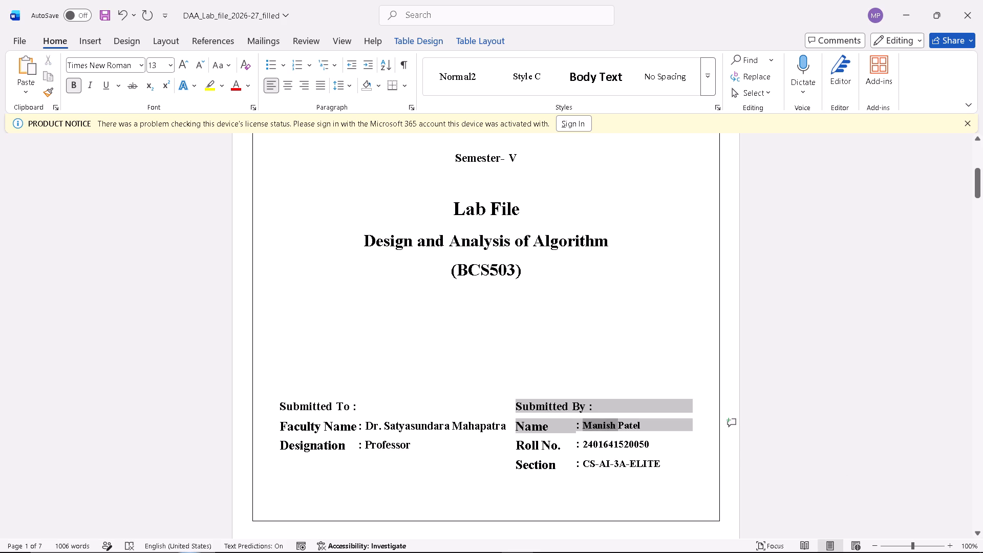
drag(622, 418, 626, 422)
triple_click(630, 422)
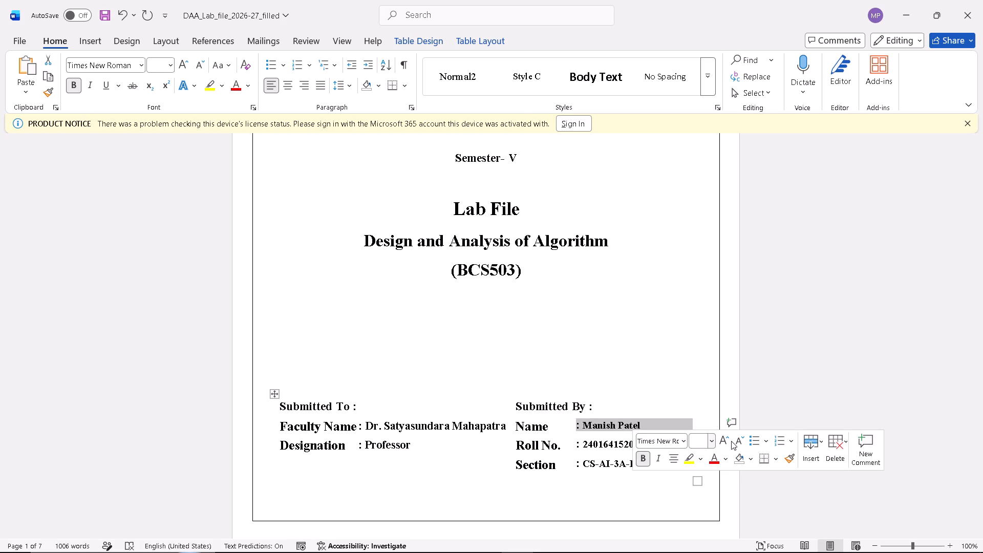
click(719, 441)
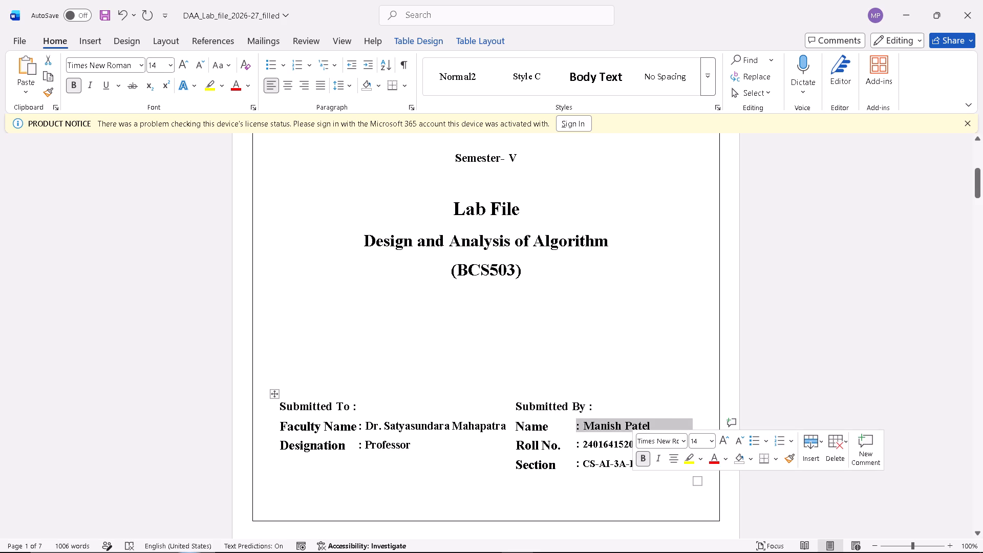
Set the font size of only the student's name in the Name row to 13, excluding the colon.
click(593, 427)
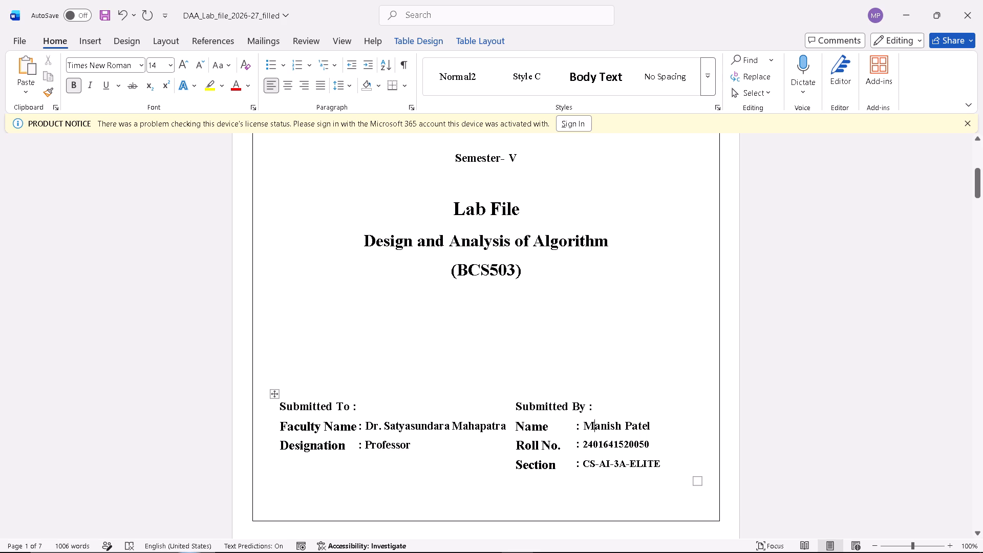
click(578, 428)
click(592, 432)
drag(586, 430, 645, 425)
click(711, 444)
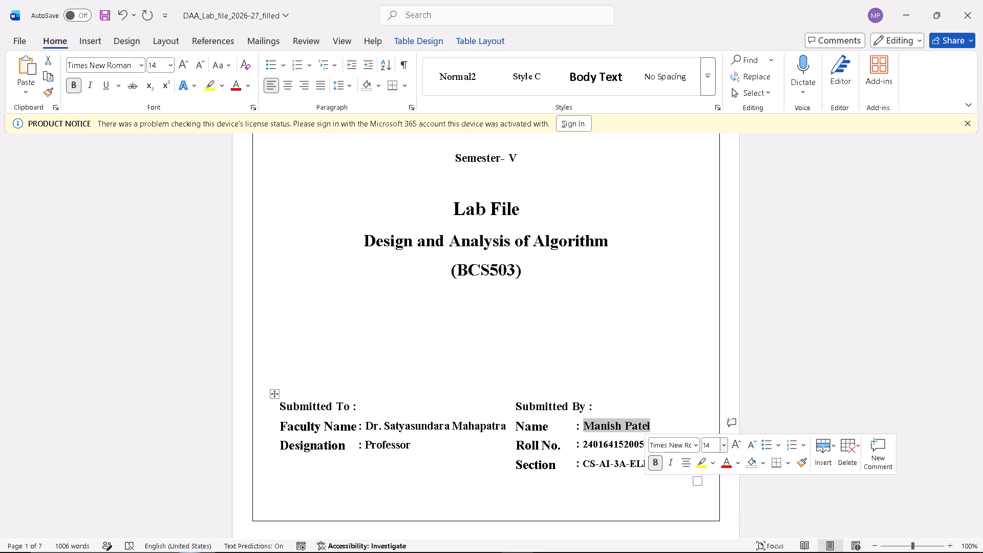
click(709, 443)
key(BackSpace)
key(3)
key(Return)
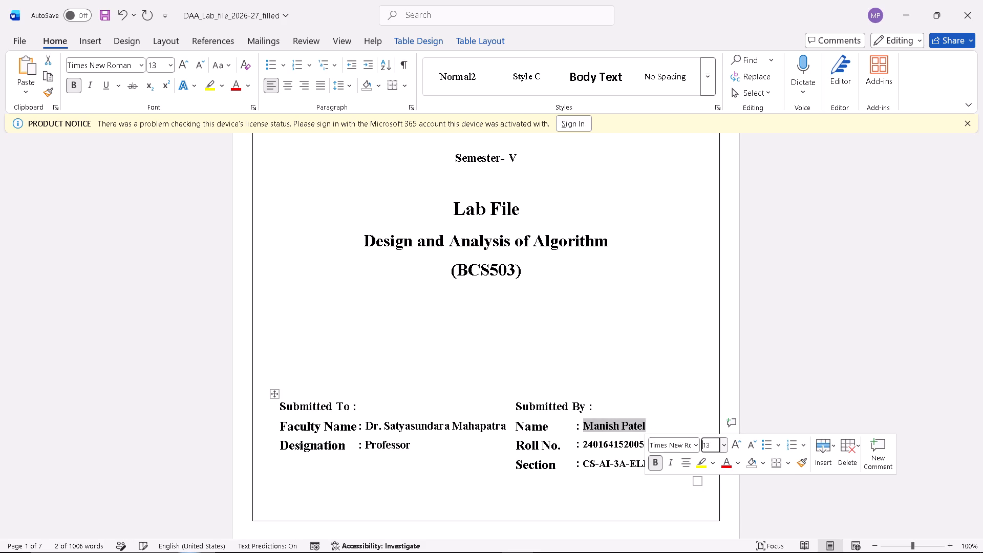
Set the font size of the roll number value under Submitted By to 13.
click(607, 447)
double_click(606, 447)
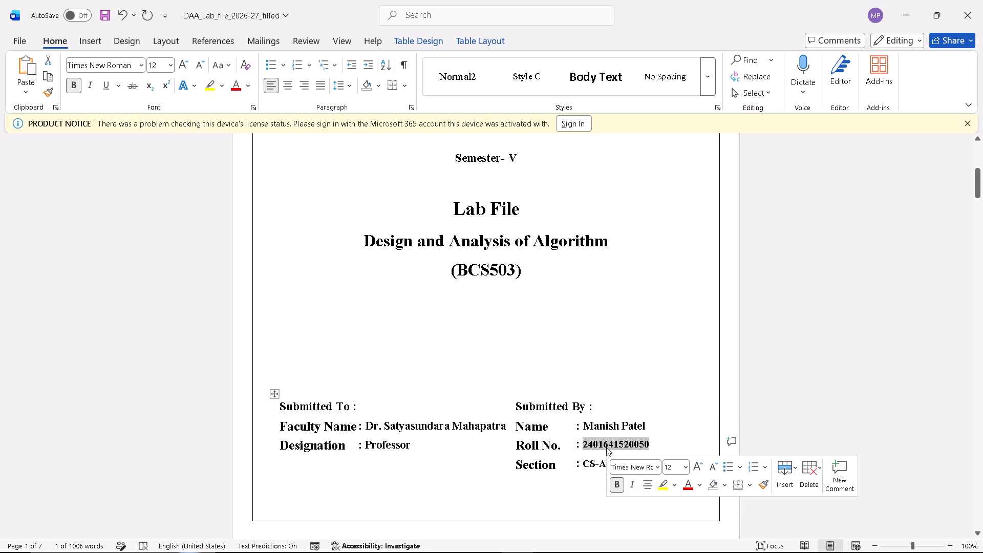
click(669, 469)
text(13)
key(Return)
Set the font size of the Section value ": CS-AI-3A-ELITE" to 13.
triple_click(586, 467)
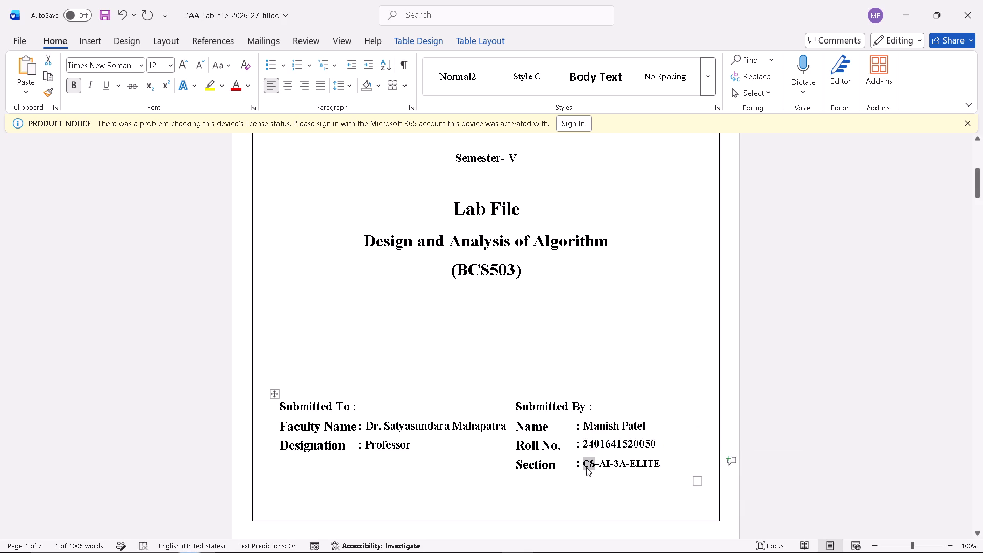
click(582, 462)
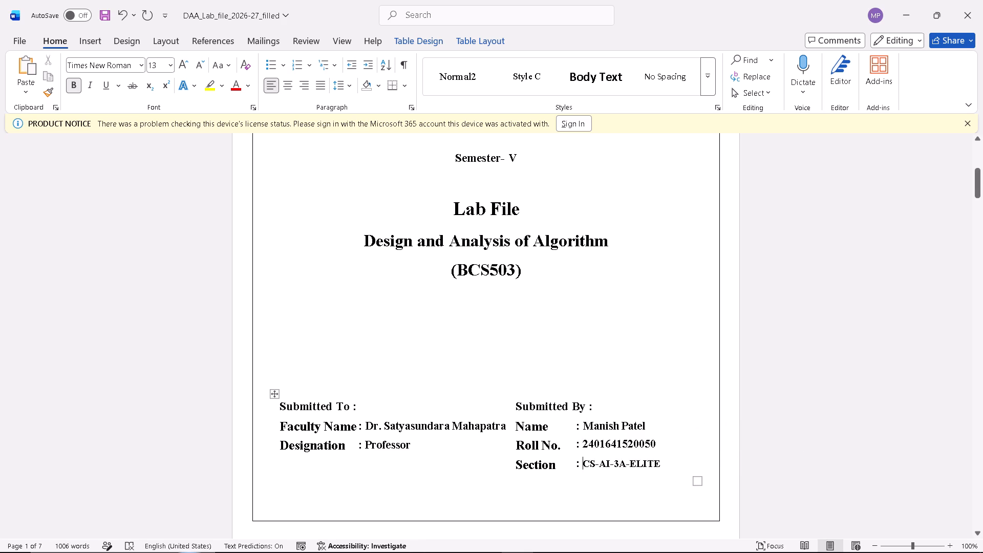
drag(585, 462, 695, 468)
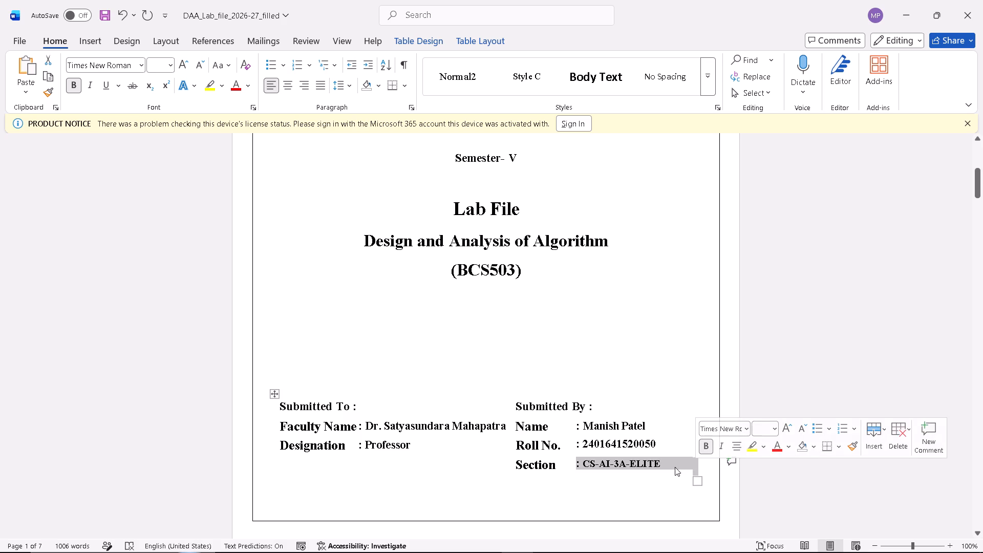
click(757, 428)
text(13)
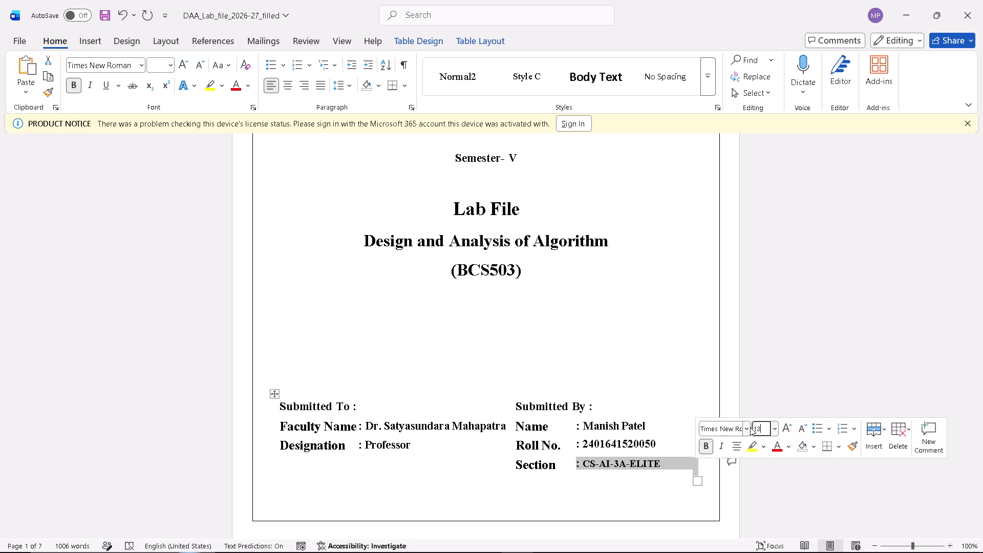
key(Return)
Set the font size of the colon in the Section row to 14.
click(579, 470)
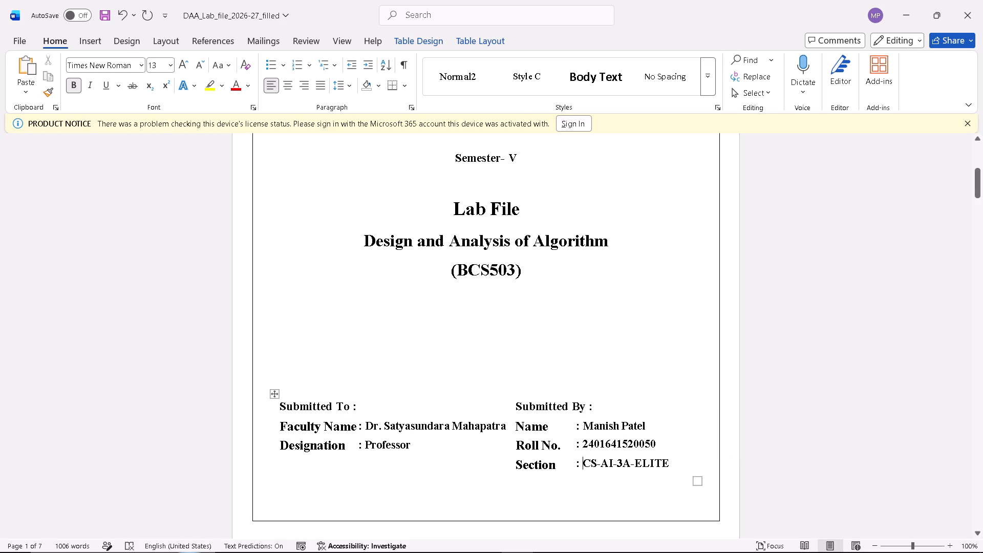
click(577, 463)
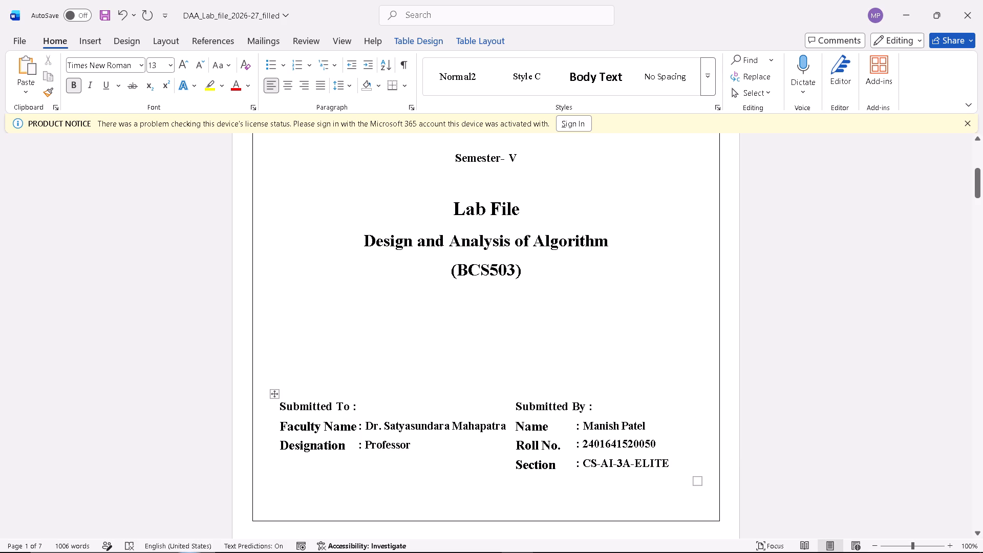
click(581, 465)
double_click(575, 462)
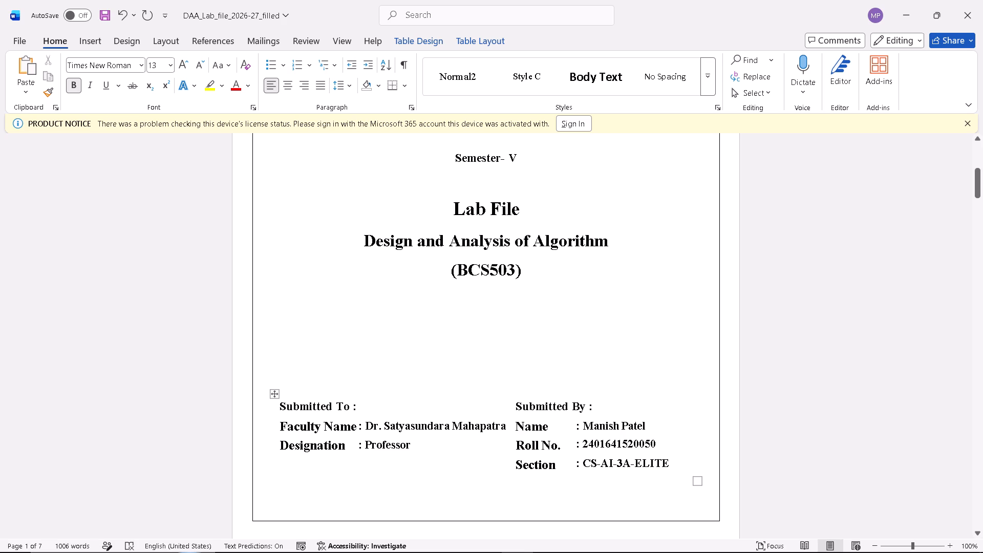
double_click(576, 464)
click(639, 423)
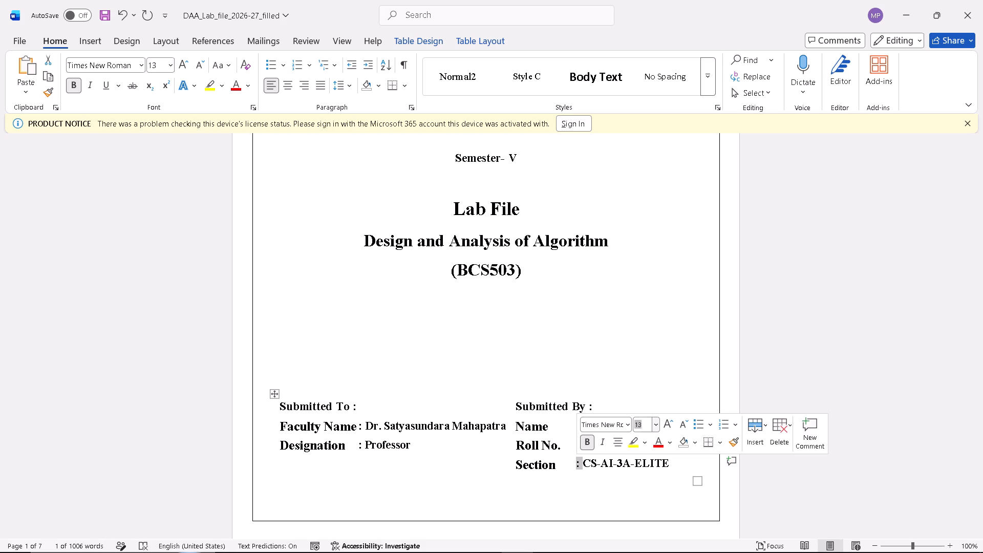
click(638, 427)
key(Delete)
key(4)
key(Return)
click(587, 492)
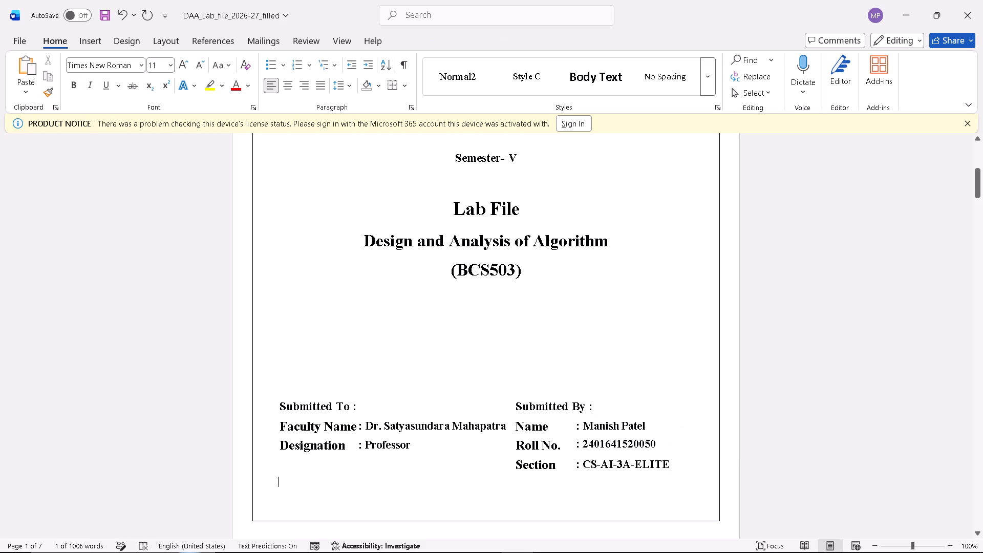
Set the font size of the colon in the Roll No. row under Submitted By to 14.
click(579, 444)
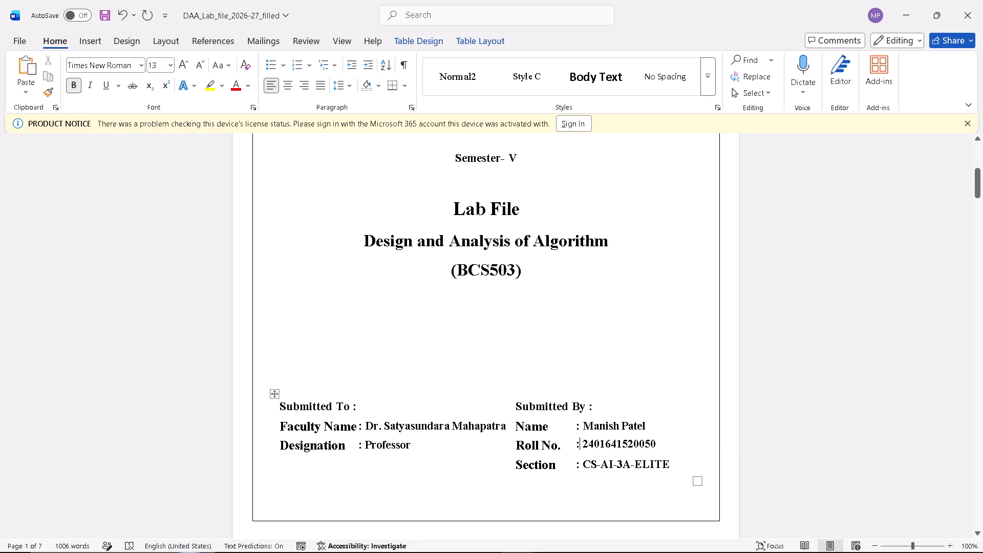
click(583, 428)
click(579, 428)
double_click(579, 443)
click(649, 458)
click(646, 464)
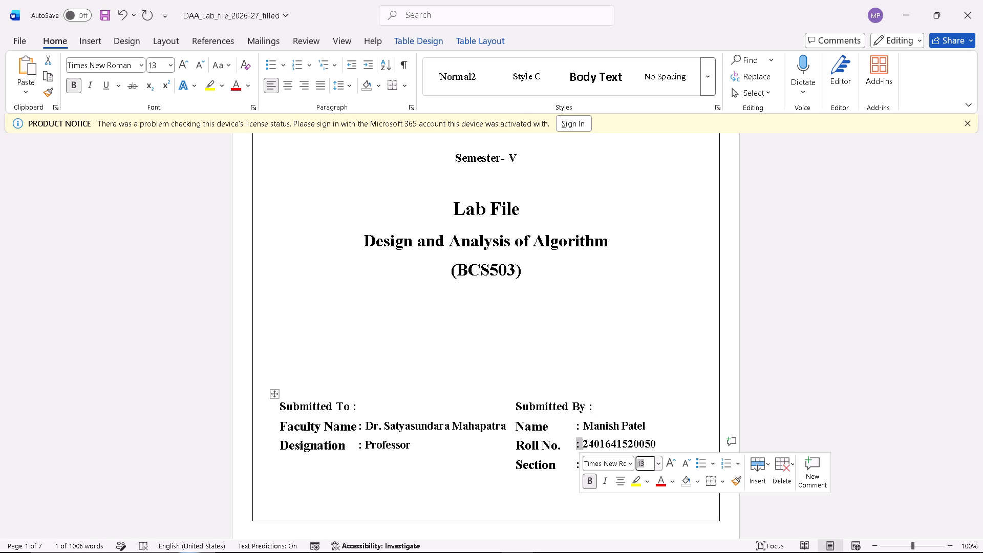
text(14)
key(Return)
click(647, 356)
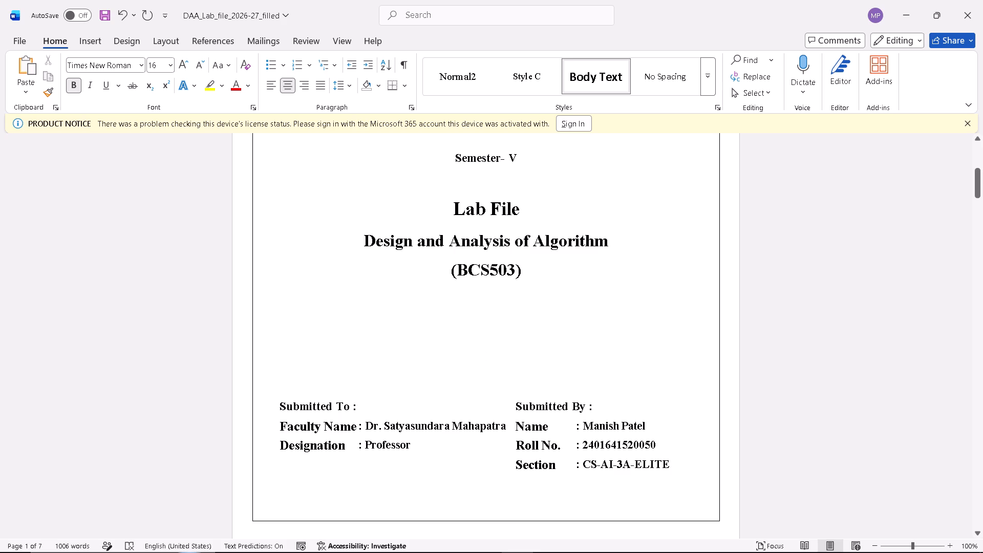
Dismiss the product notice about the device's license status.
scroll(568, 311, up, 5)
scroll(982, 230, up, 1)
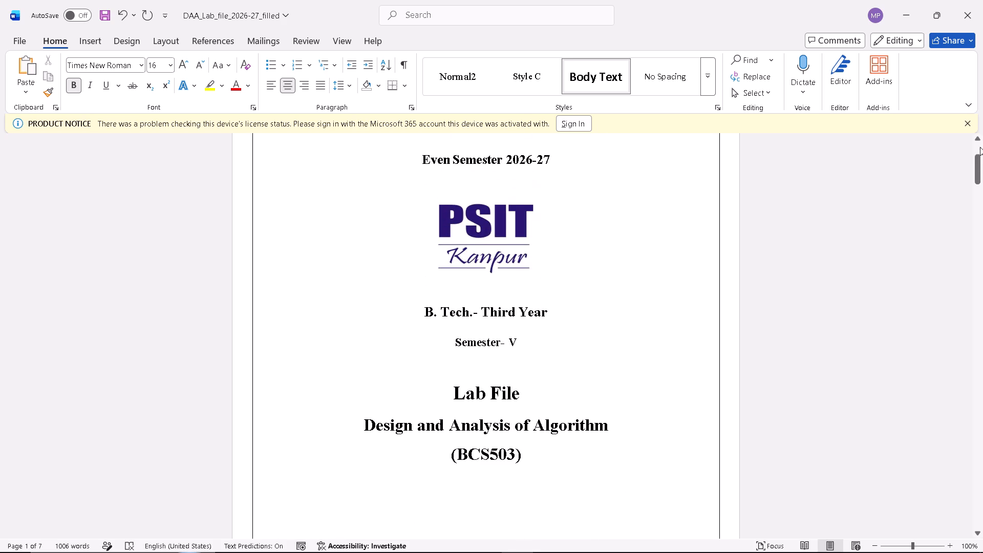
click(963, 129)
click(970, 121)
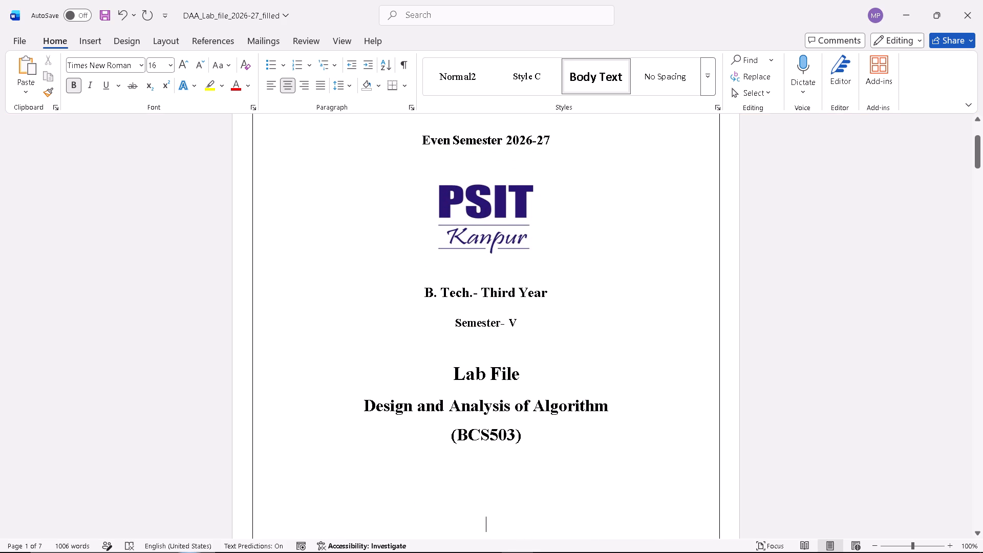
Review the pages from the cover page through the Program Educational Objectives.
scroll(584, 291, up, 6)
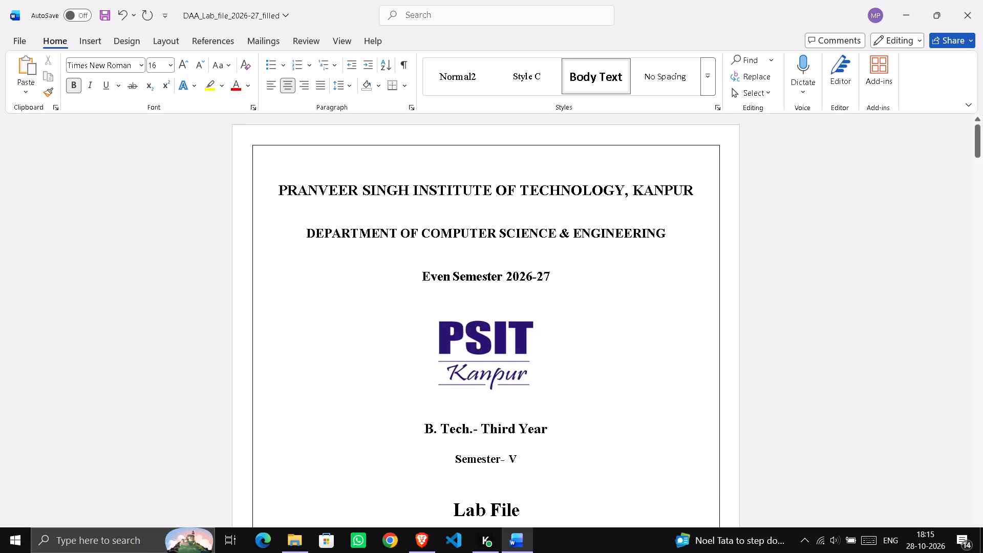
scroll(612, 344, down, 15)
scroll(584, 368, down, 12)
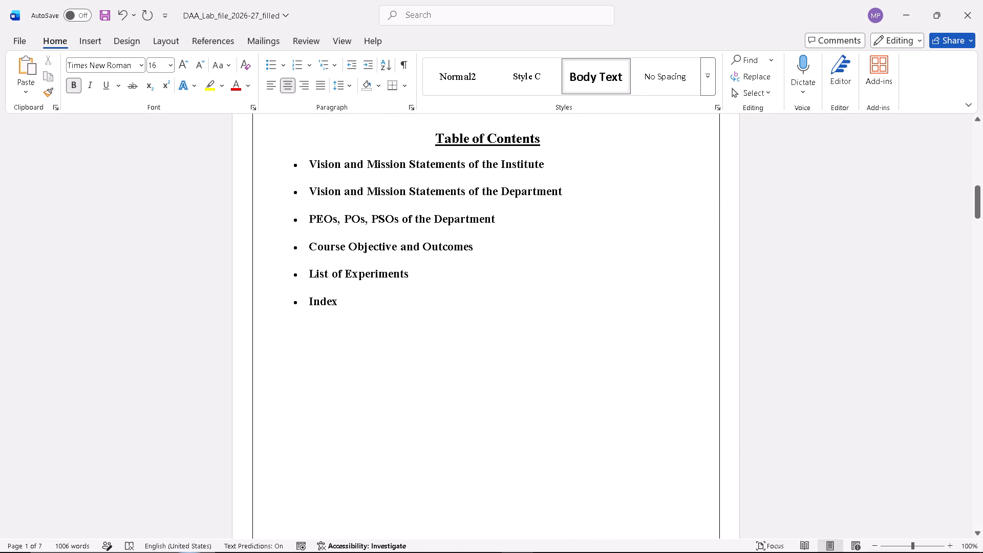
scroll(585, 381, down, 8)
scroll(477, 393, down, 16)
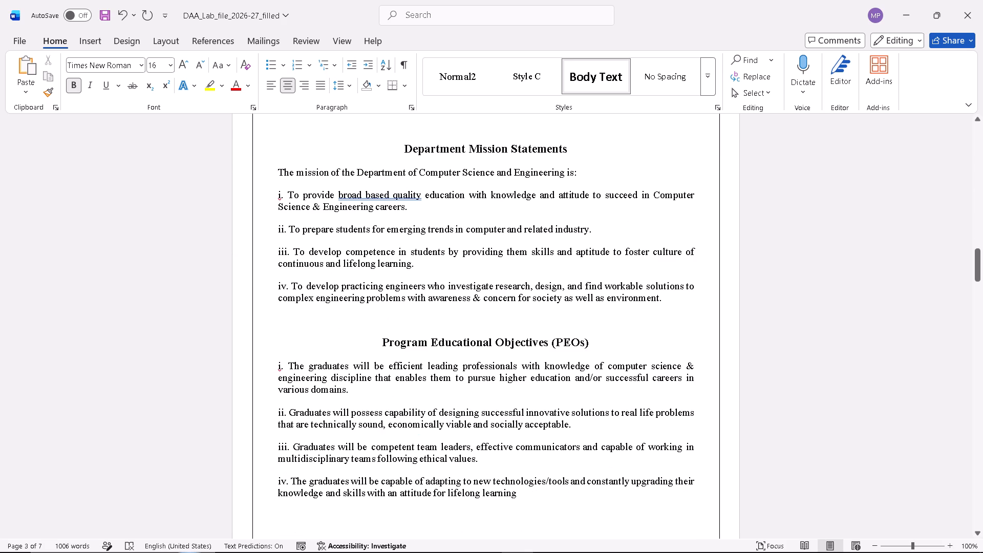
scroll(441, 312, down, 7)
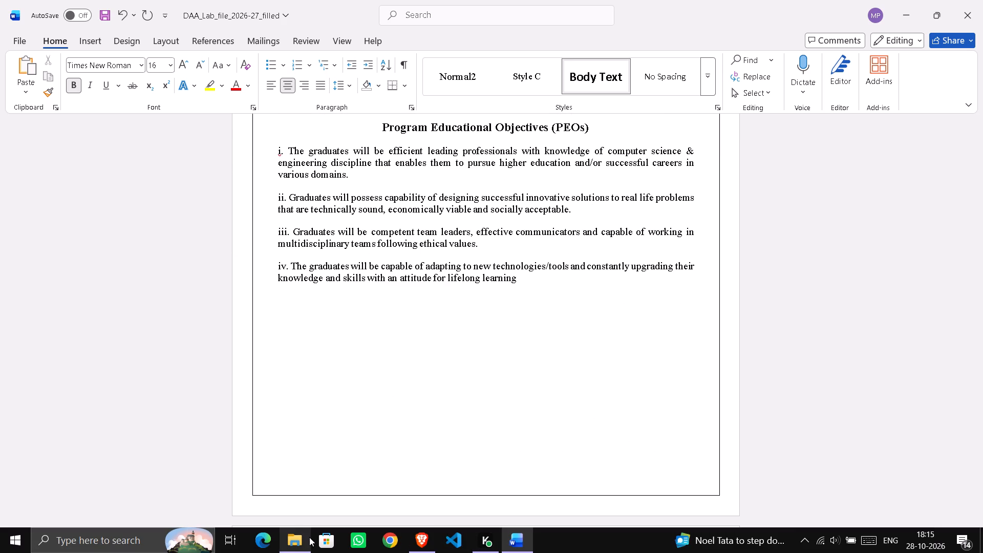
Check the Zoom meeting in the Brave browser and return to the lab file in Word.
click(425, 535)
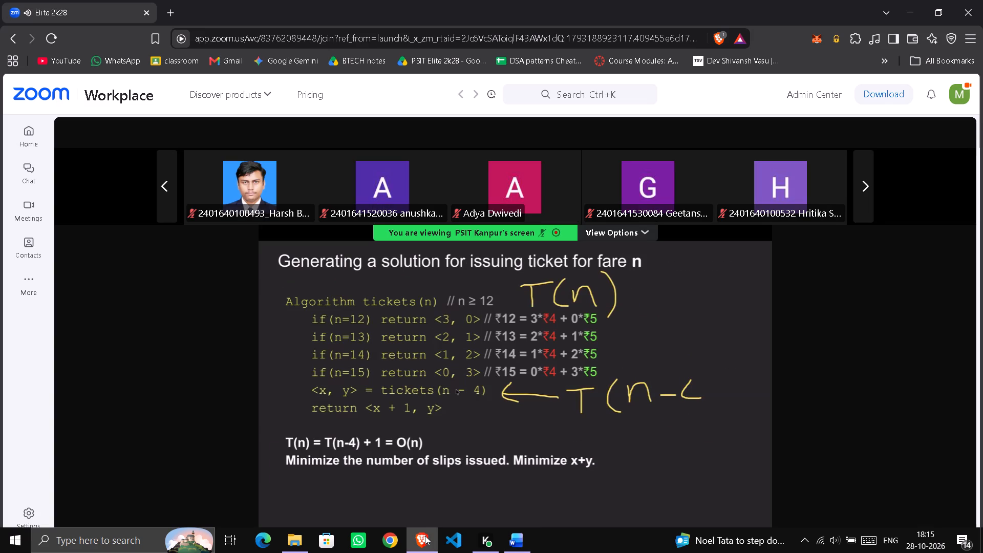
click(519, 550)
Review the remaining pages from the Program Outcomes through the List of Experiments and the Index table.
scroll(476, 281, down, 16)
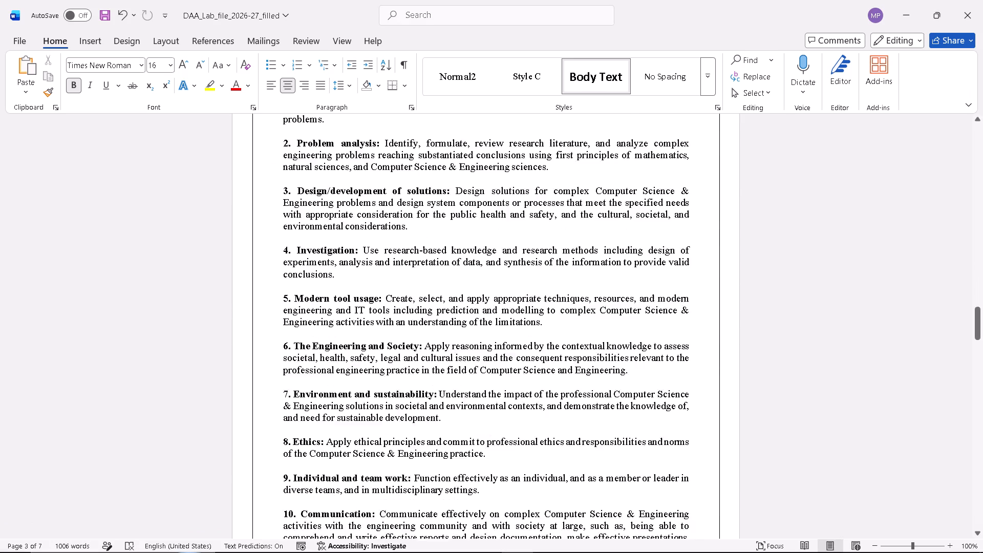
scroll(476, 281, down, 17)
scroll(474, 282, down, 15)
scroll(469, 290, up, 3)
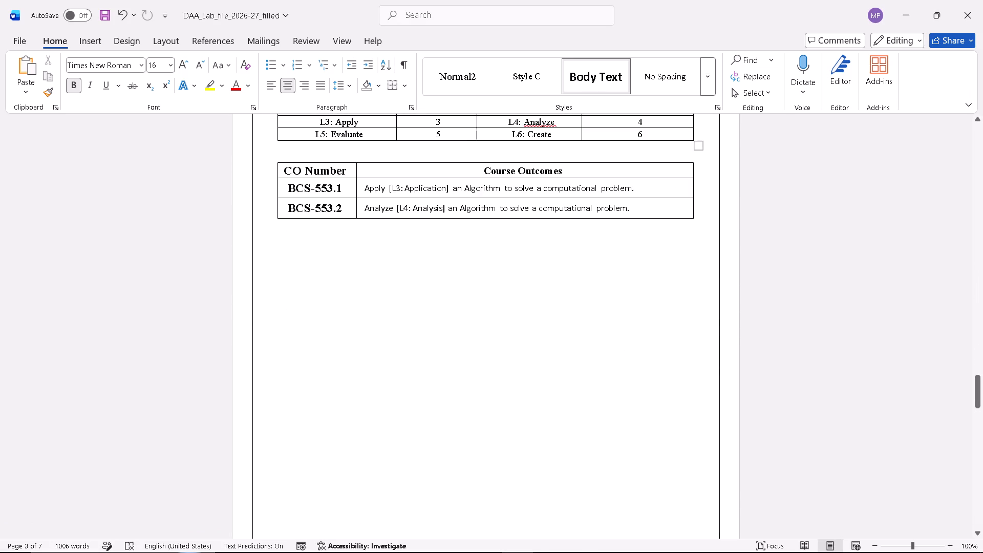
scroll(469, 290, down, 20)
scroll(469, 295, down, 3)
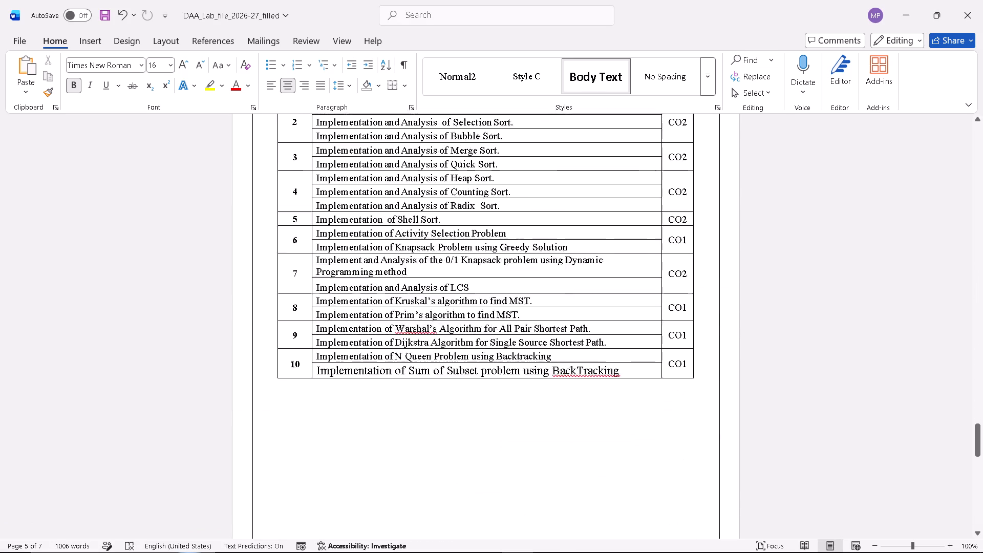
scroll(469, 295, down, 17)
scroll(468, 296, down, 20)
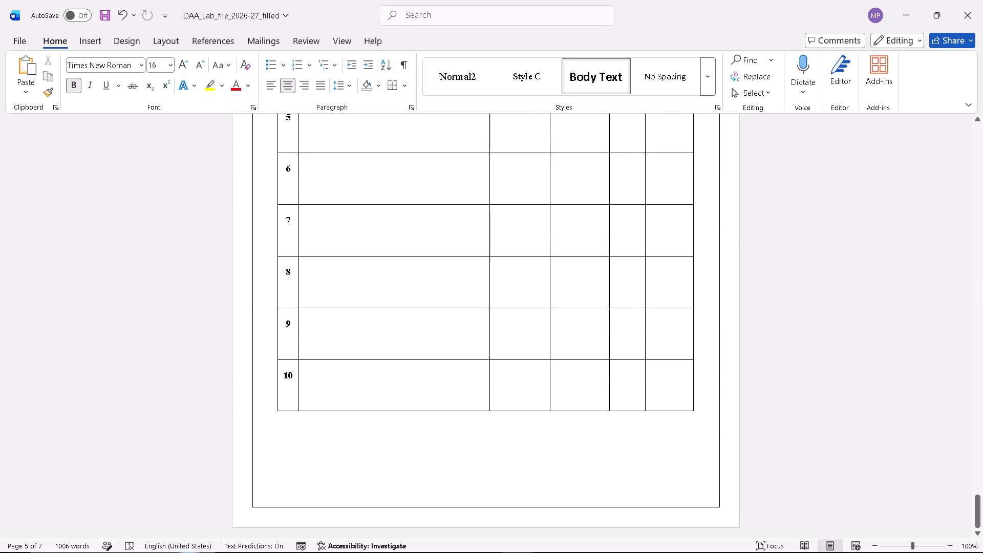
Ignore the spelling flags on "BackTracking" and "Warshal's" in experiments 10 and 9 of the List of Experiments.
scroll(468, 296, up, 18)
middle_click(468, 296)
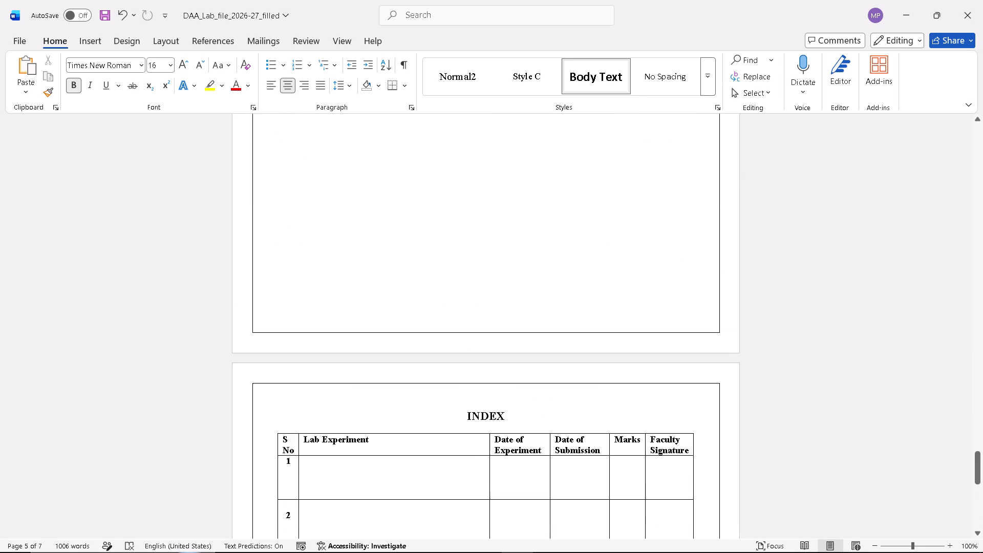
scroll(468, 296, up, 10)
double_click(578, 299)
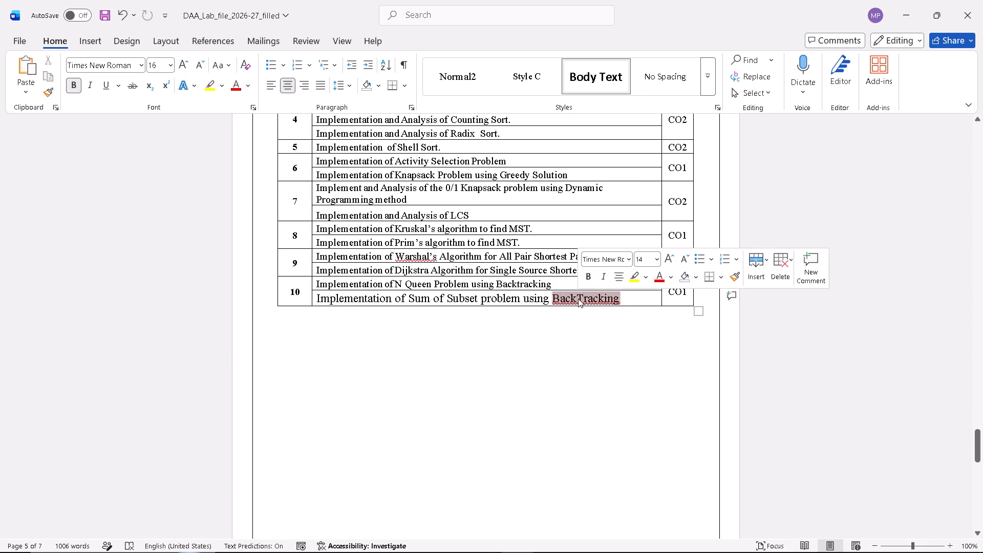
click(598, 301)
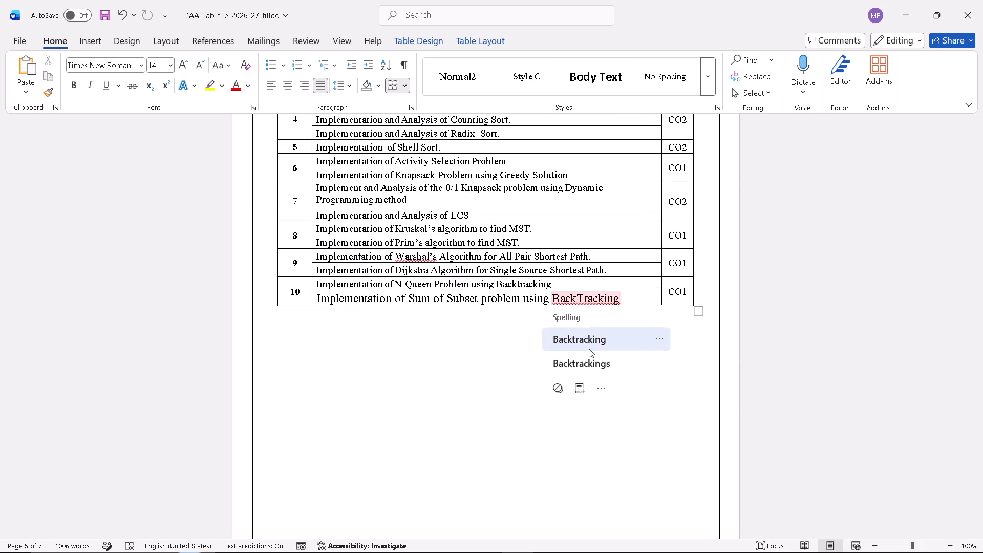
click(560, 393)
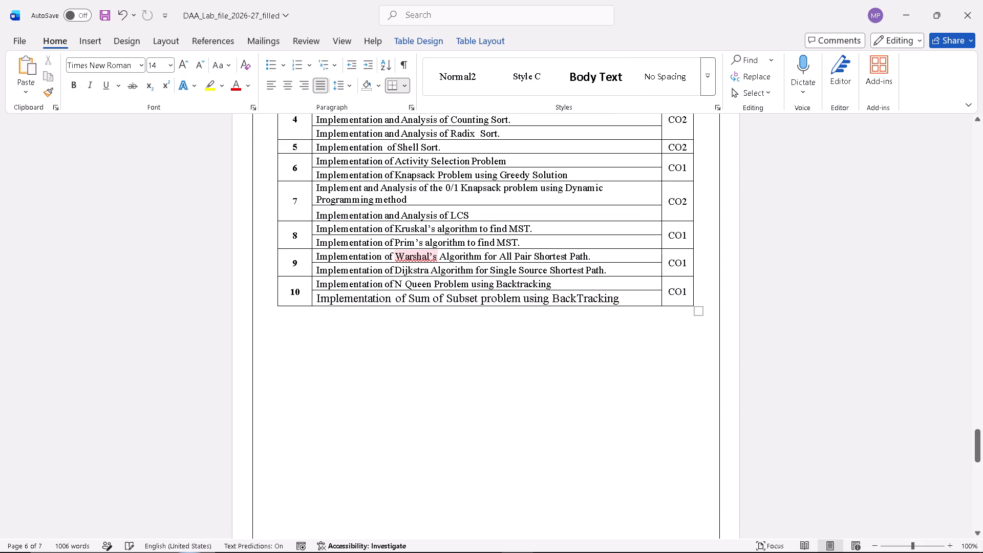
click(412, 259)
click(404, 374)
Ignore the spelling flag on "recusive" in experiment 1 of the List of Experiments.
scroll(404, 318, up, 3)
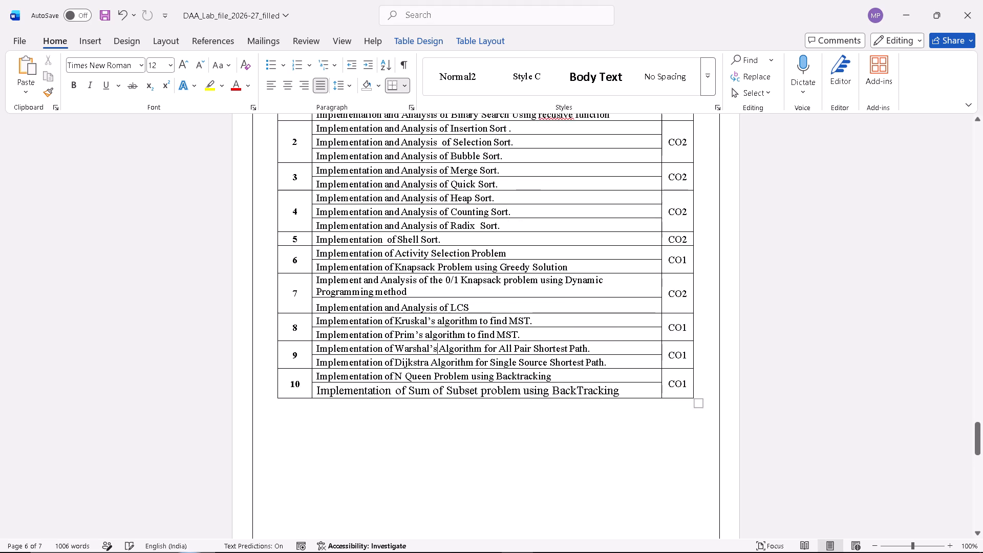
scroll(404, 318, up, 4)
click(561, 227)
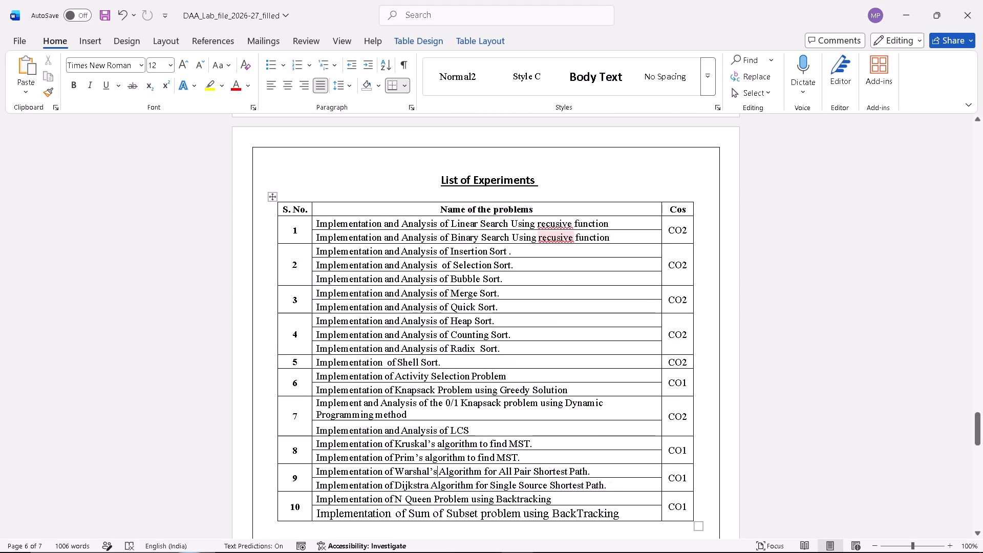
click(558, 224)
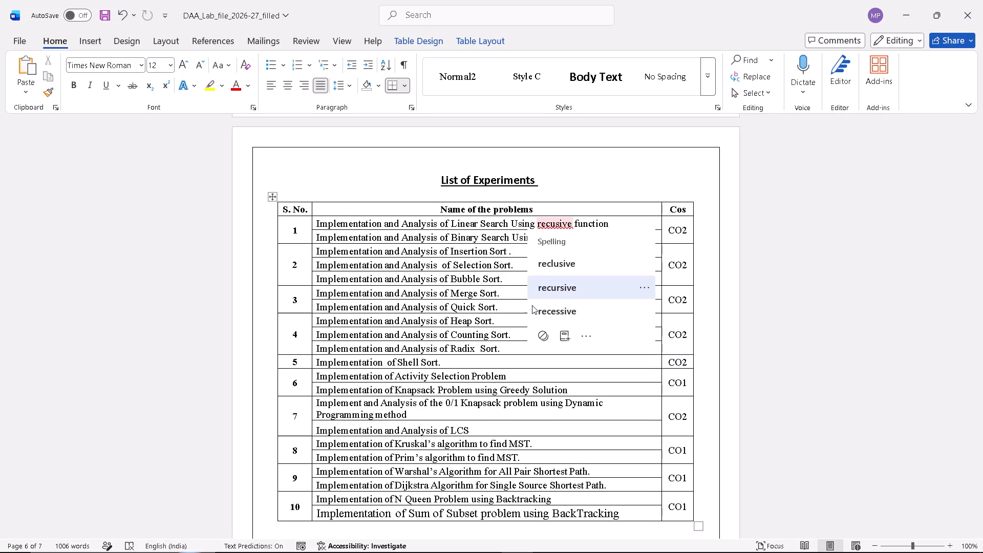
click(543, 336)
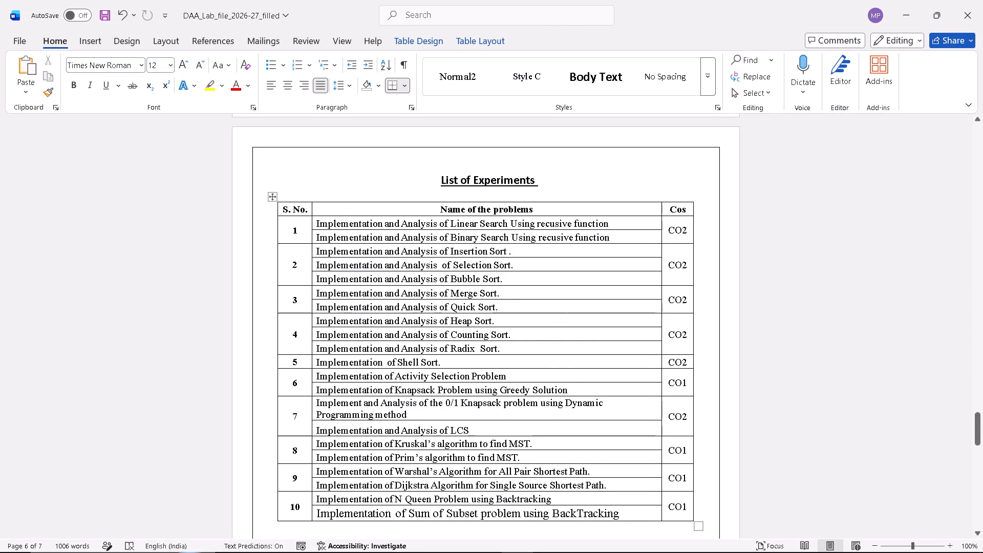
Ignore the spelling flag on "Analyze" in the Bloom's Taxonomy table under Course Outcomes.
scroll(513, 222, up, 18)
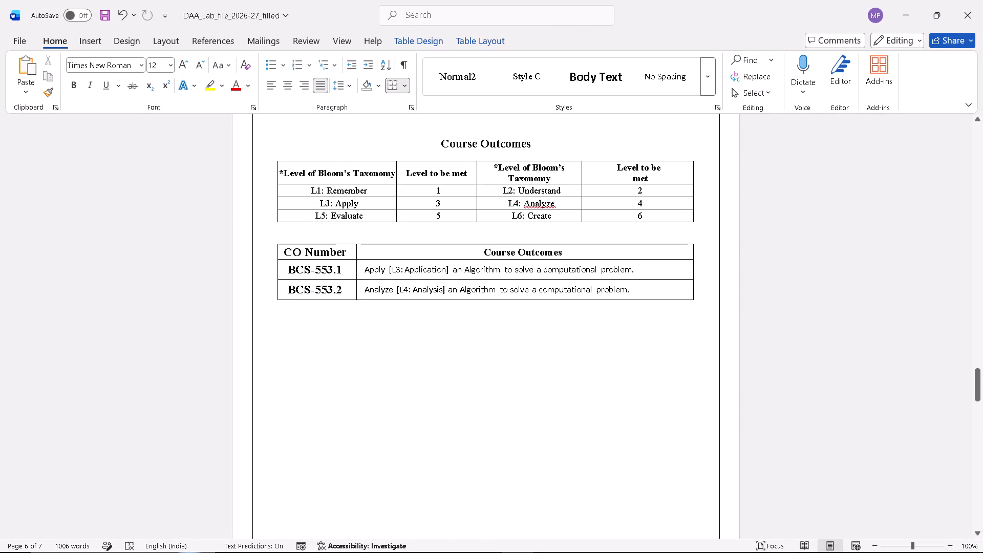
click(550, 205)
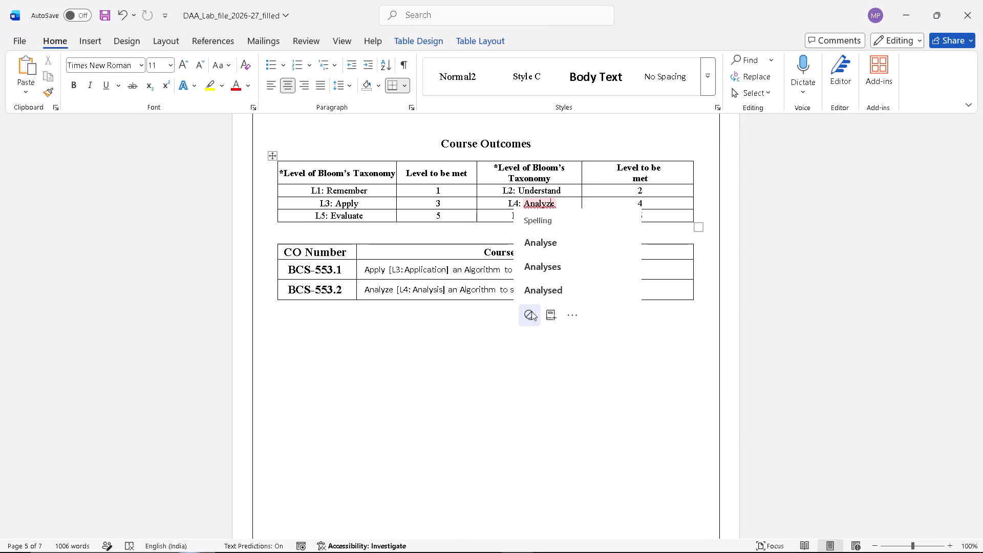
click(531, 311)
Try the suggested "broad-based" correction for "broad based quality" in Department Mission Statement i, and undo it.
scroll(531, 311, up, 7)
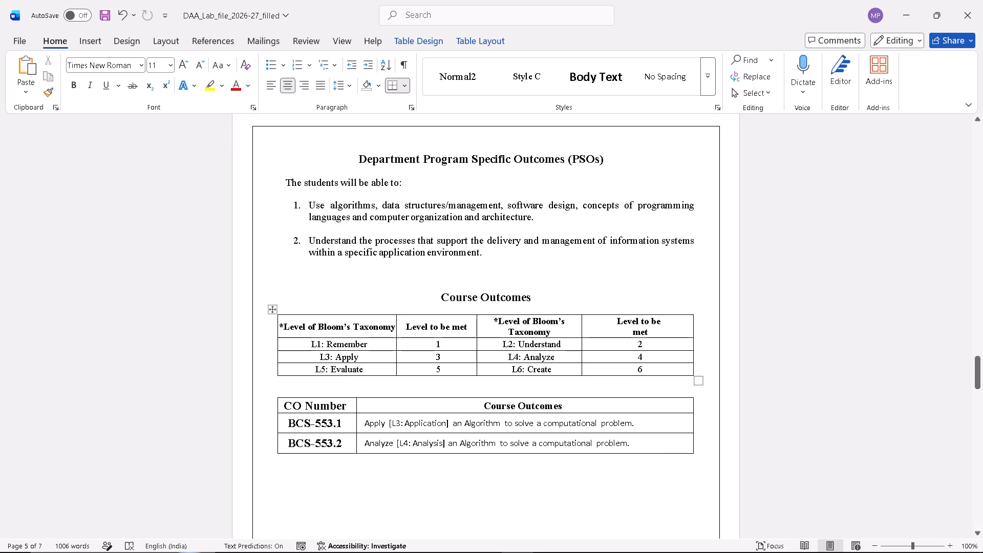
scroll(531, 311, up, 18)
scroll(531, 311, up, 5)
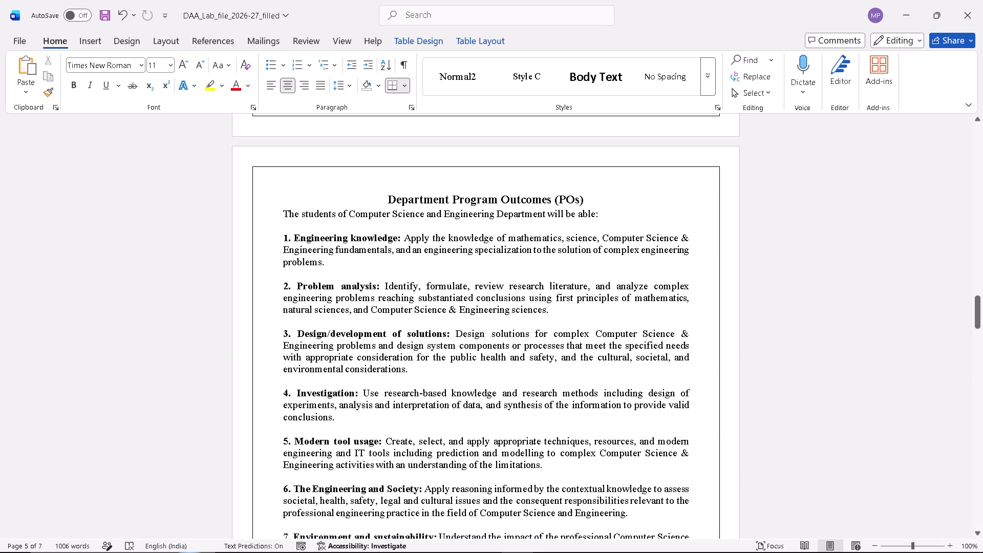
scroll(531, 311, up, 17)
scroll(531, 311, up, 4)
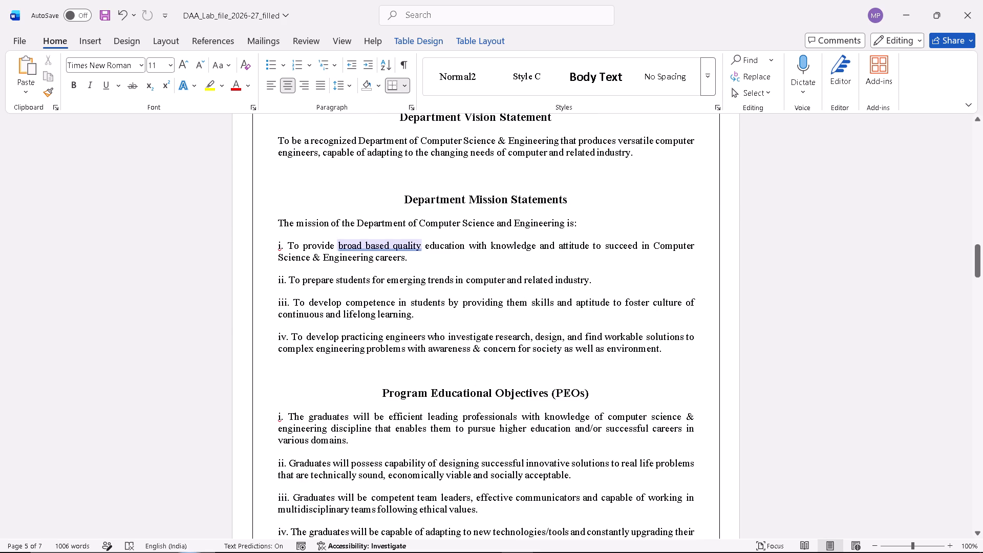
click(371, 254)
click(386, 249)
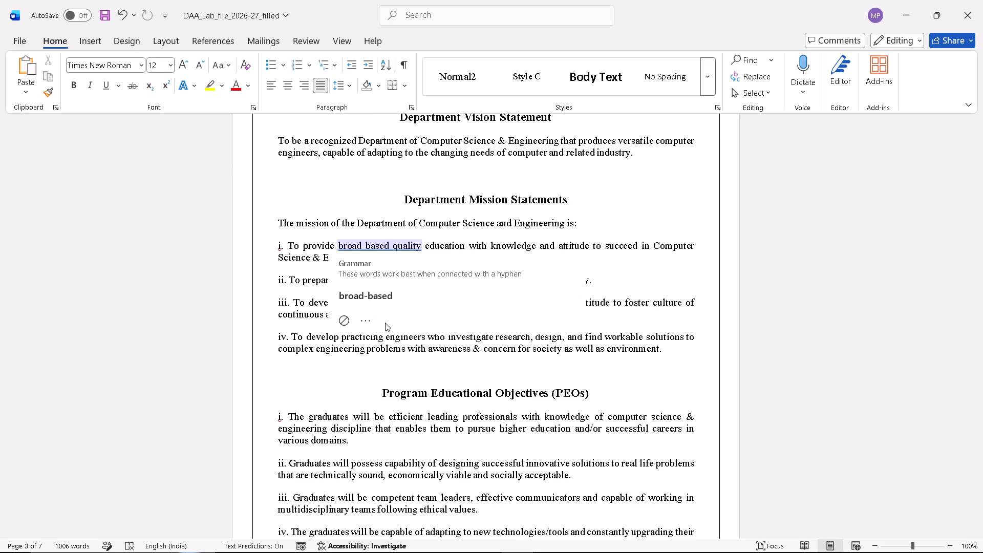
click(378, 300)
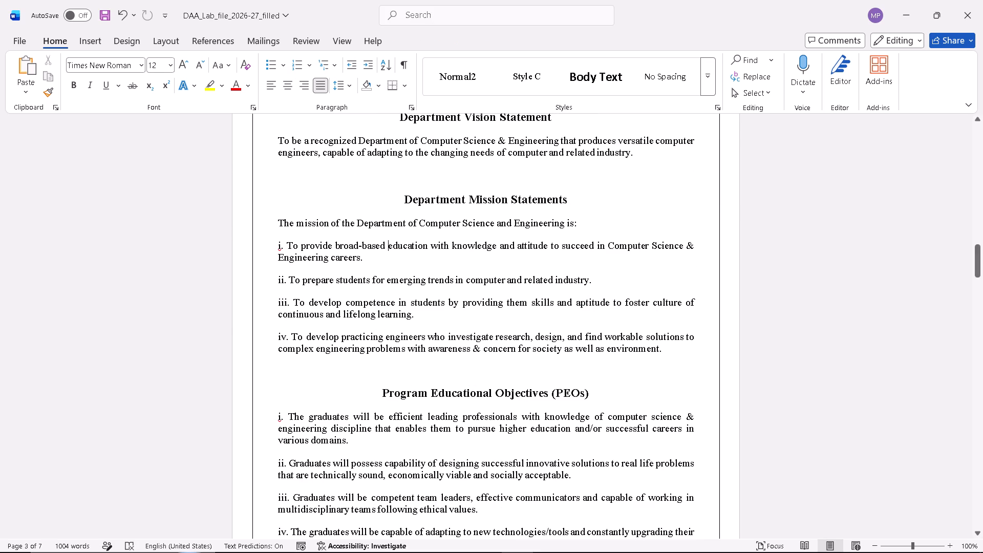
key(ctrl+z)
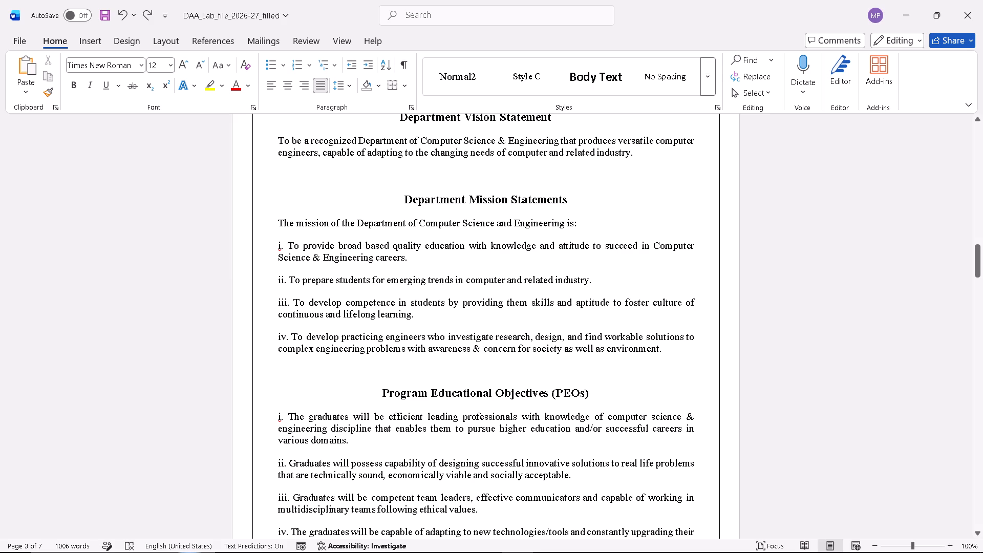
Ignore the grammar suggestion on "broad based quality" in Department Mission Statement i.
click(302, 217)
click(359, 238)
click(370, 248)
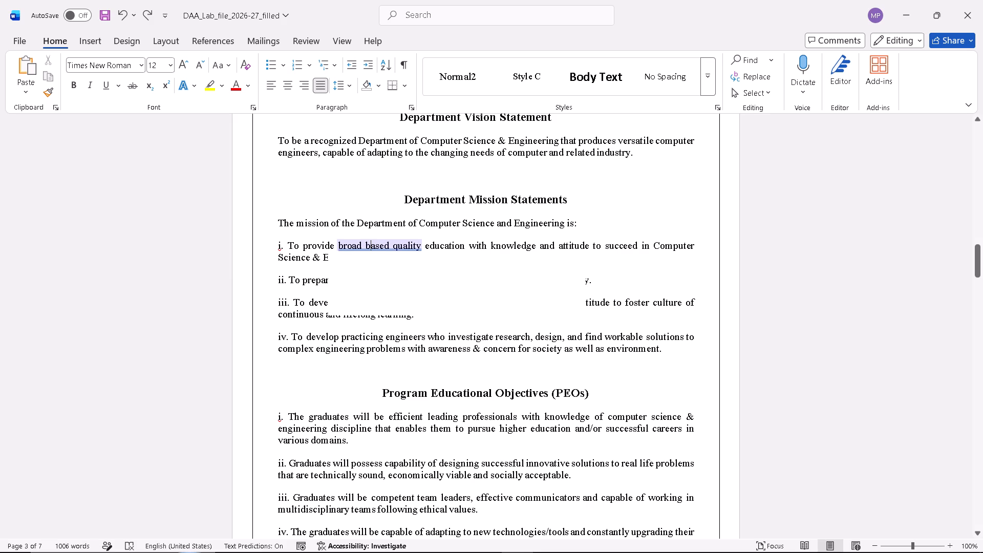
click(340, 319)
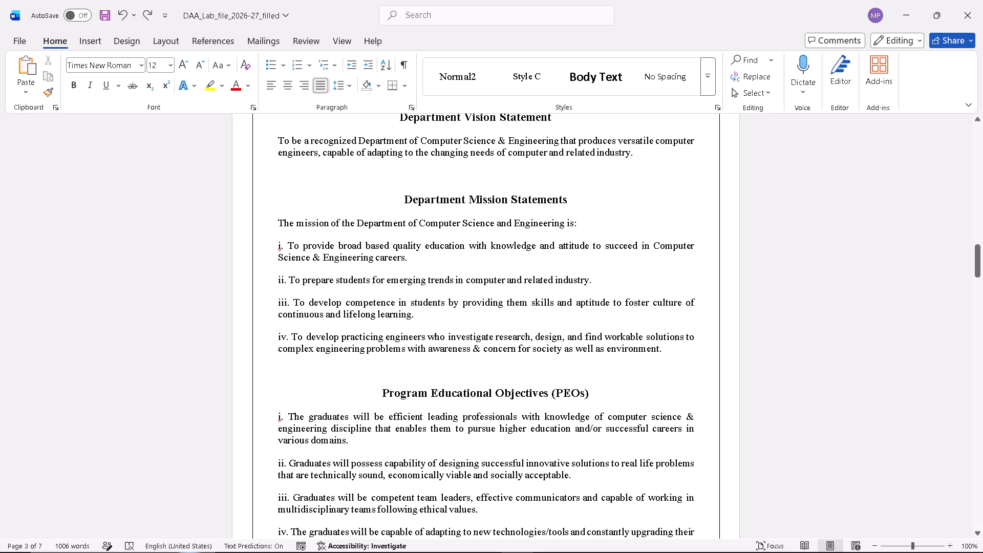
Ignore all spelling flags on the numeral "i" that begins Department Mission Statement i.
click(281, 250)
click(279, 248)
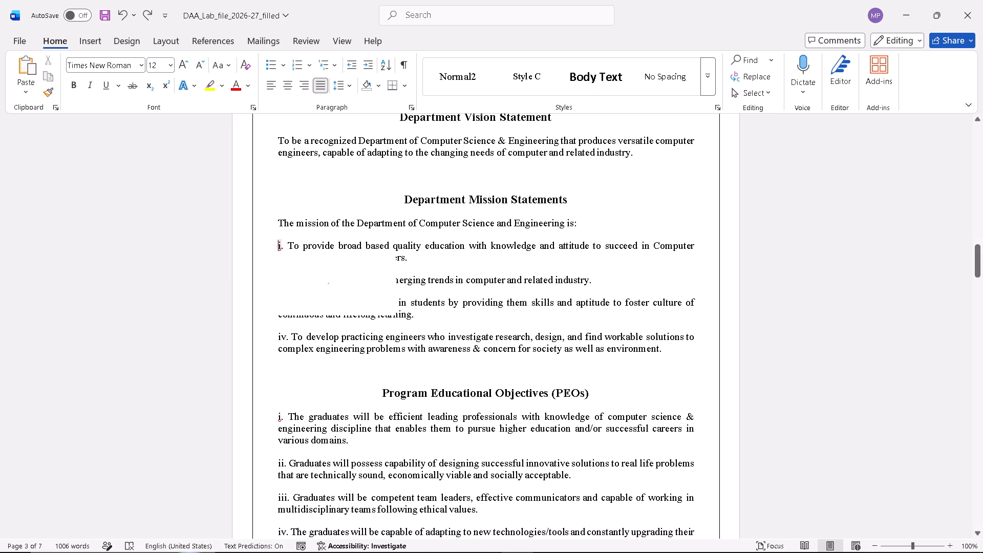
click(283, 349)
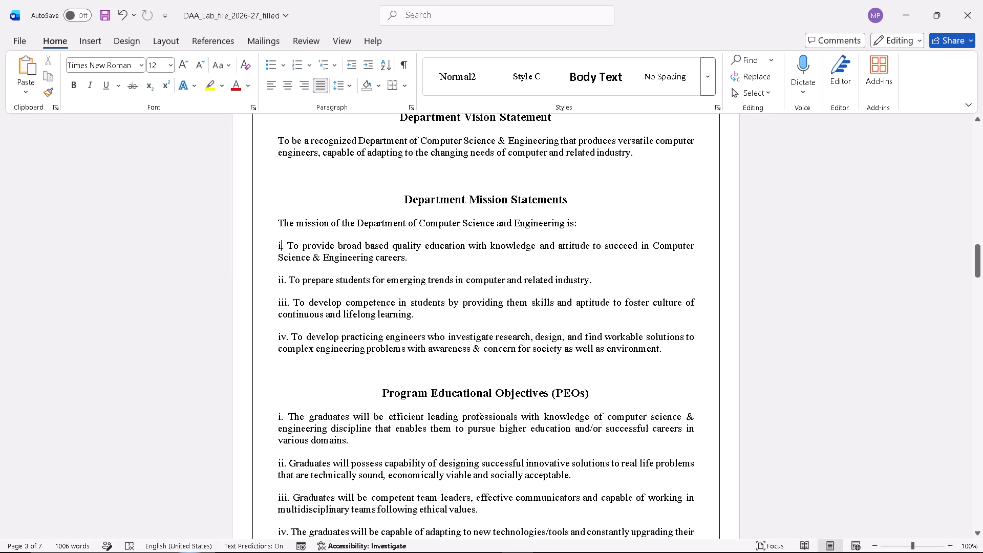
Look back over the pages from the department statements to the cover page, including its Submitted To and Submitted By details.
scroll(327, 280, up, 6)
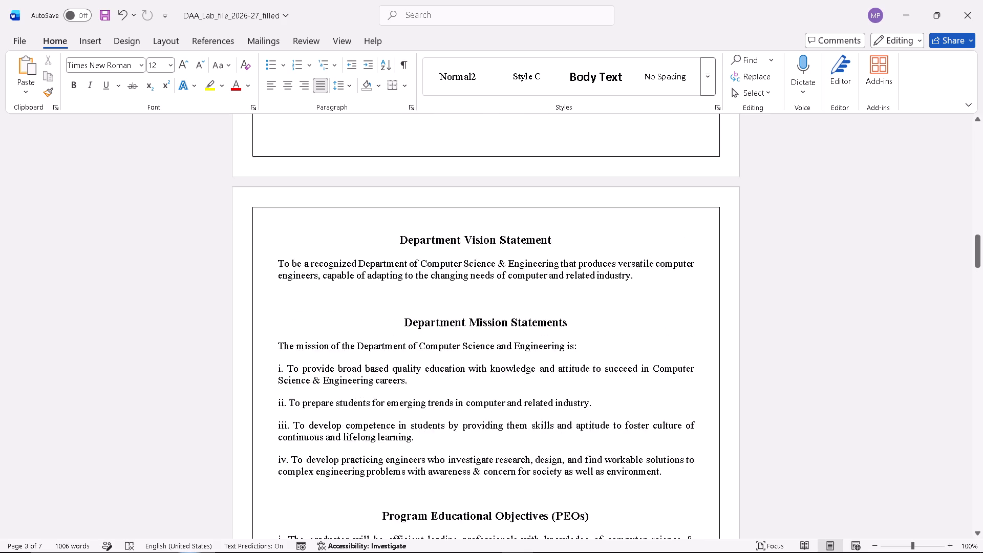
scroll(327, 280, up, 16)
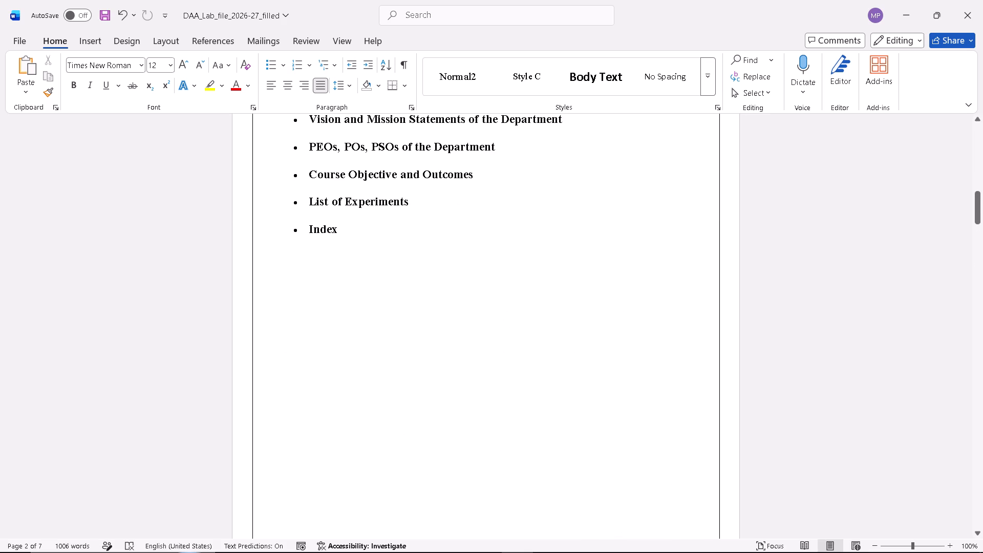
scroll(327, 280, up, 5)
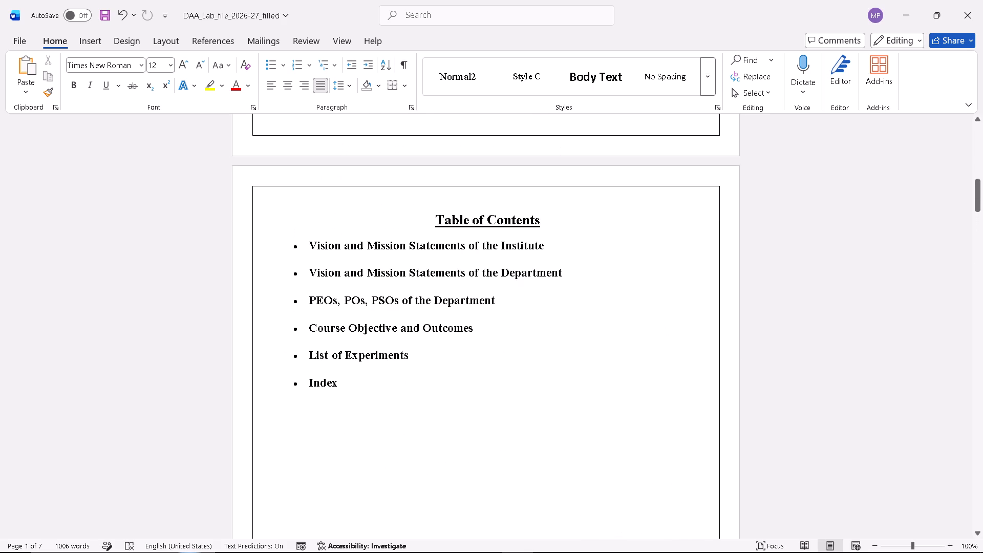
scroll(327, 280, up, 5)
scroll(327, 280, up, 19)
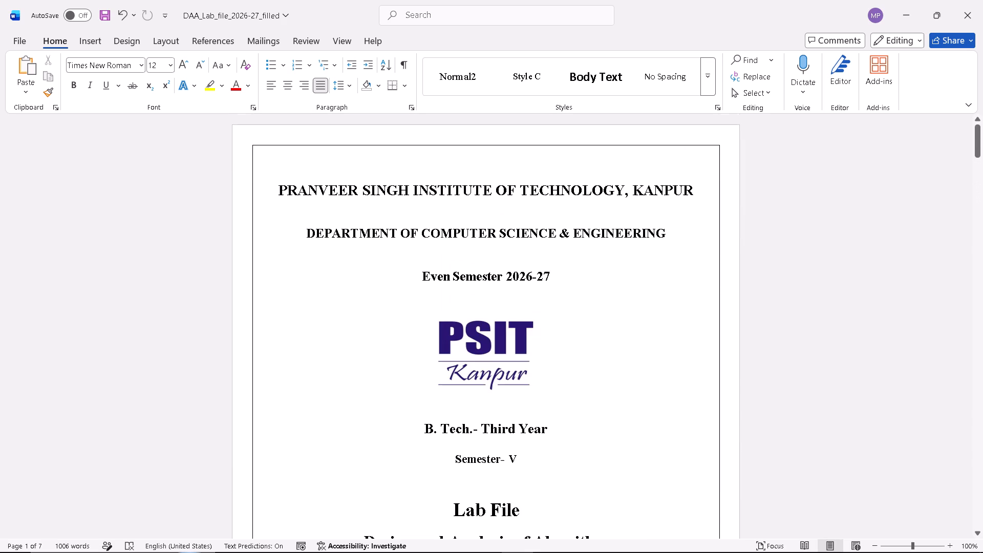
scroll(327, 280, down, 12)
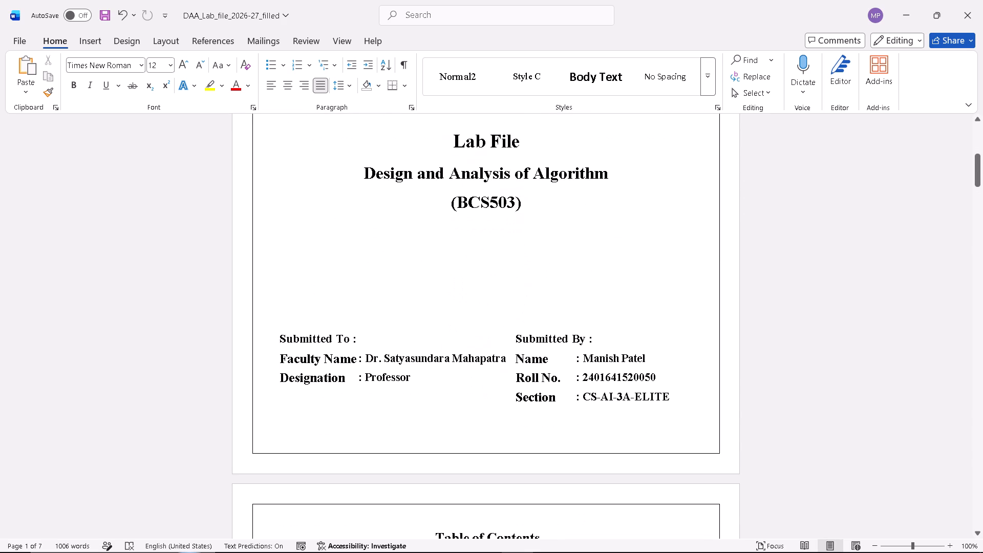
Save the lab file document.
key(ctrl+s)
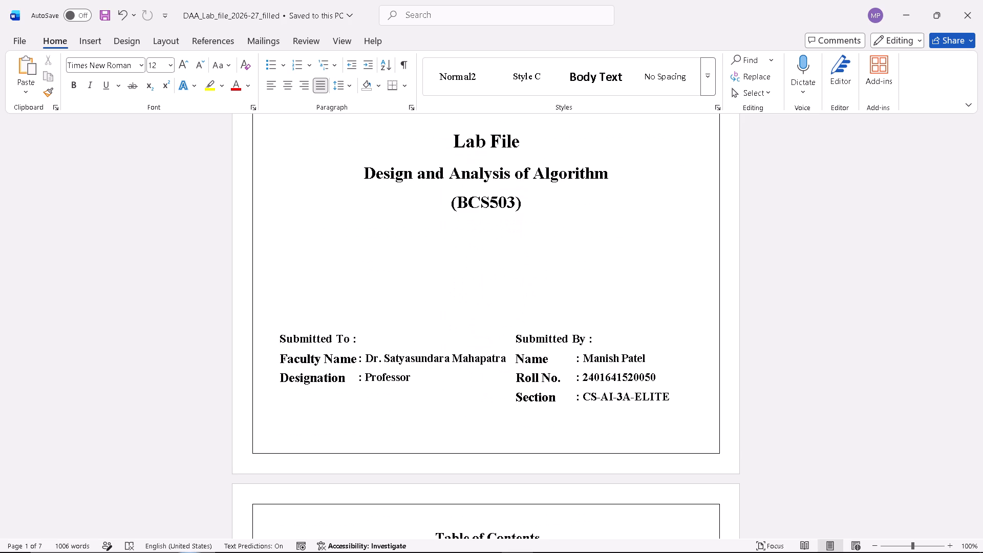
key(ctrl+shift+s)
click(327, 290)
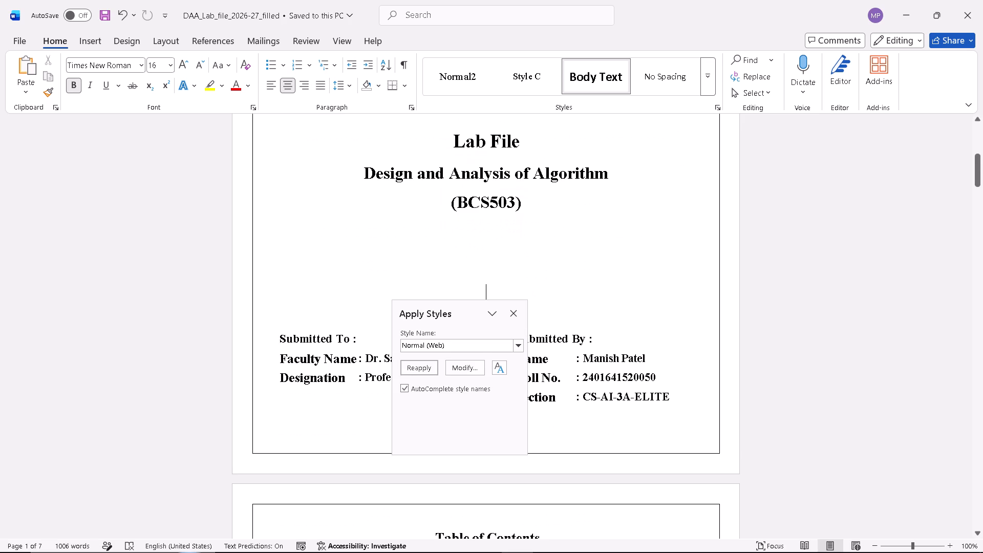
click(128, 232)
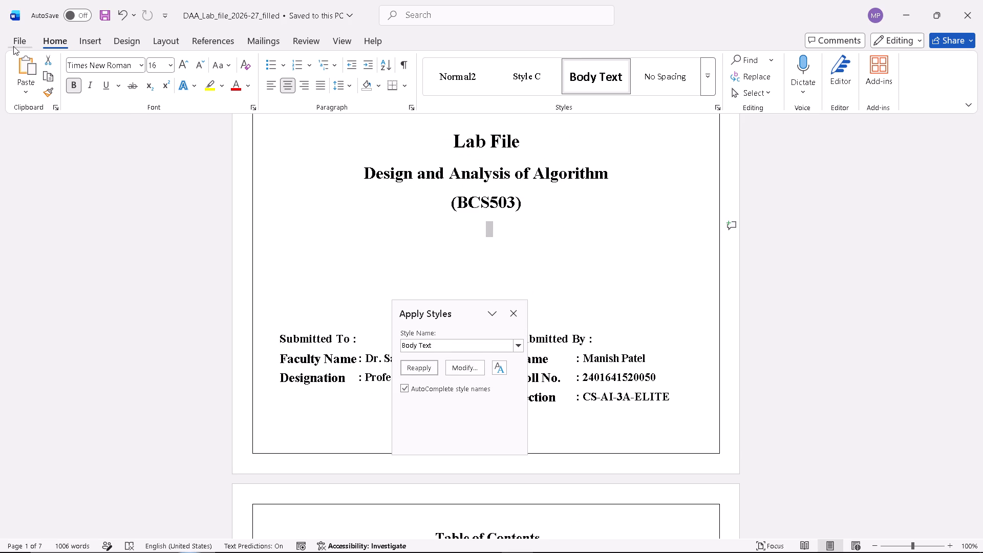
Save a copy of the document as a PDF named "DAA FRONT MANISH" in the current folder.
click(13, 40)
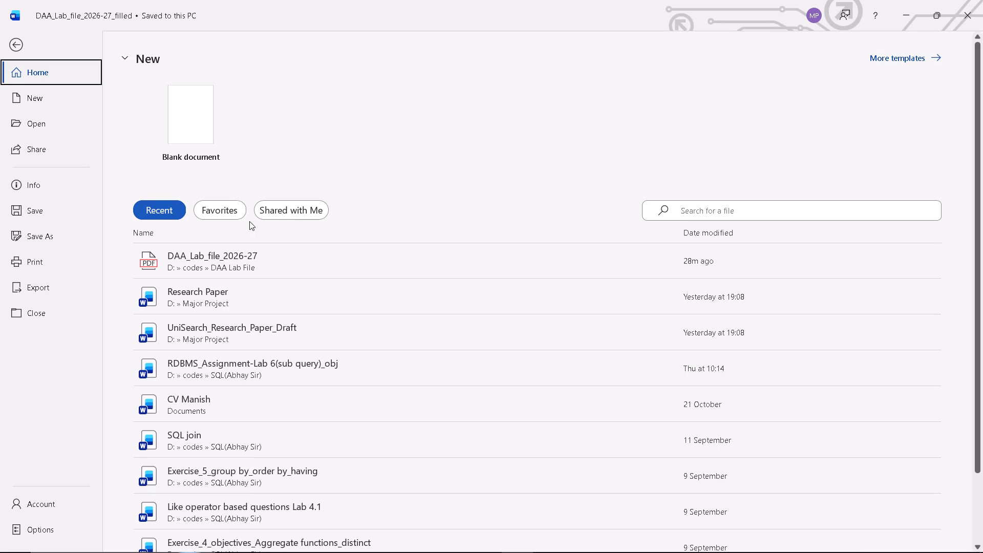
click(46, 233)
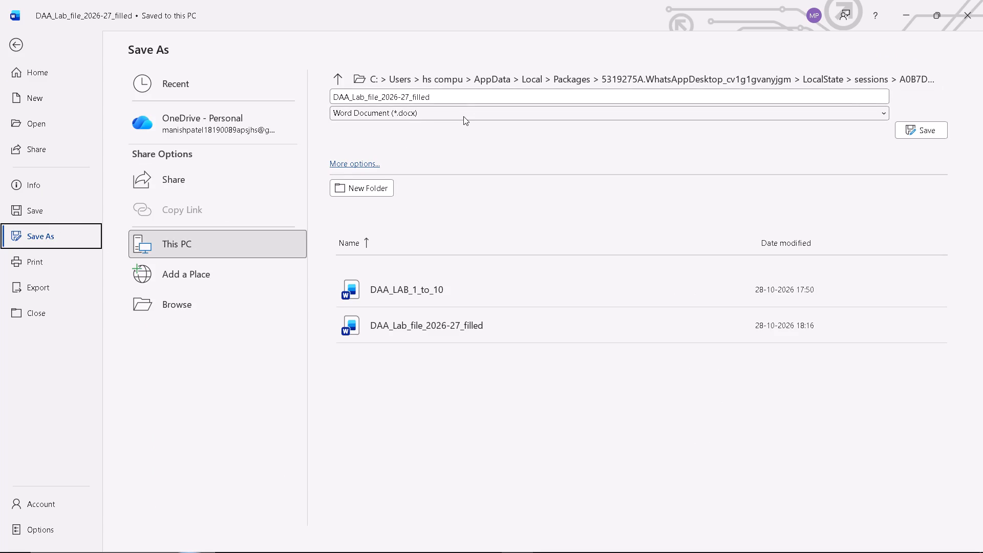
click(449, 117)
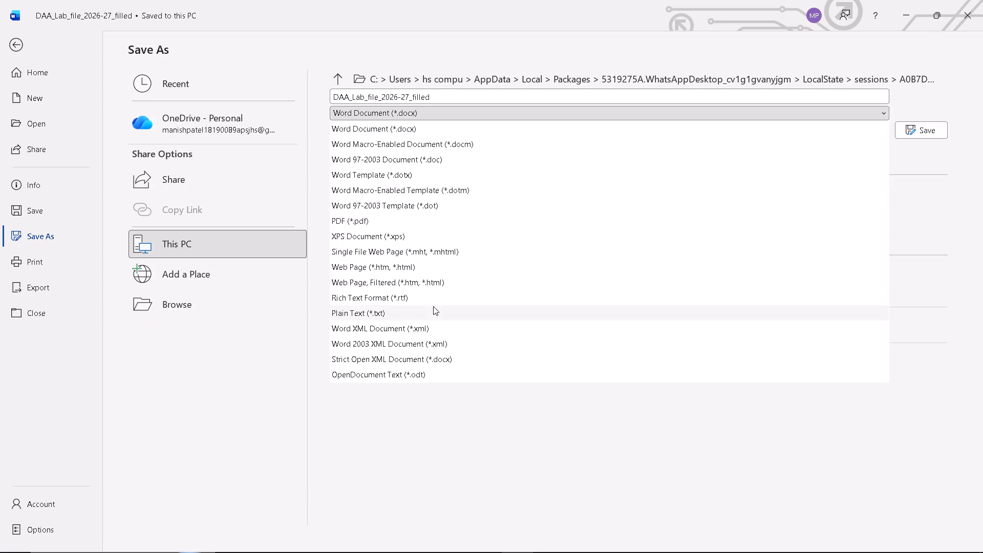
click(429, 227)
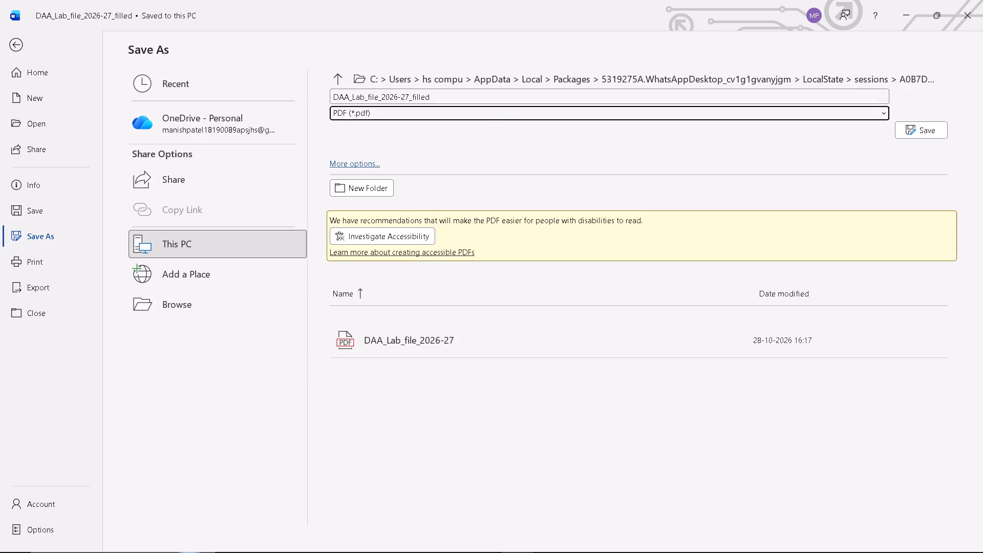
click(455, 95)
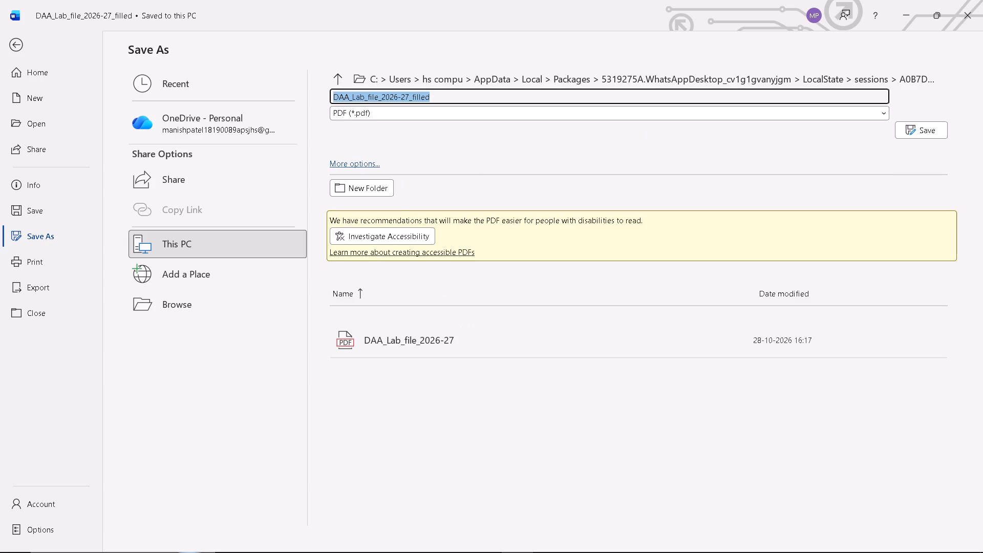
text(Front Page Ma)
key(BackSpace)
key(BackSpace)
key(BackSpace)
key(BackSpace)
key(BackSpace)
key(BackSpace)
key(BackSpace)
key(BackSpace)
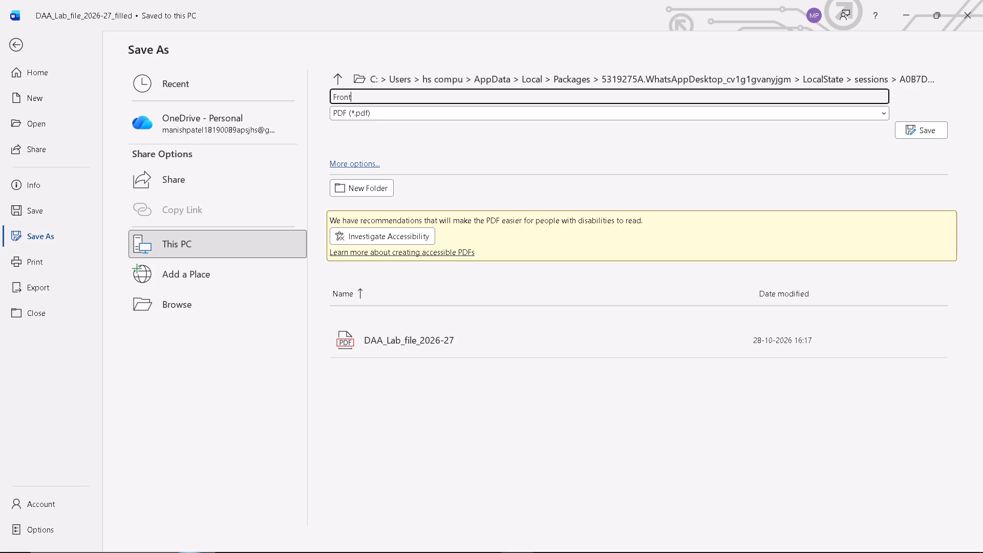
key(ctrl+BackSpace)
text(DAA FRONT A)
key(shift+BackSpace)
text(MANISH)
key(Return)
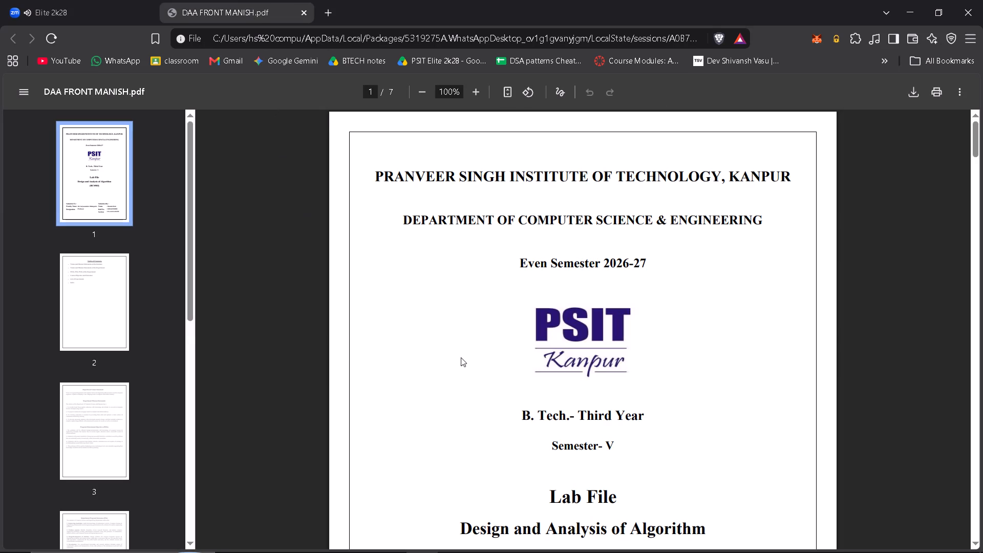
Check the PDF's cover page, correct the roll number's last three digits under Submitted By in Word, and save the document.
scroll(539, 367, down, 6)
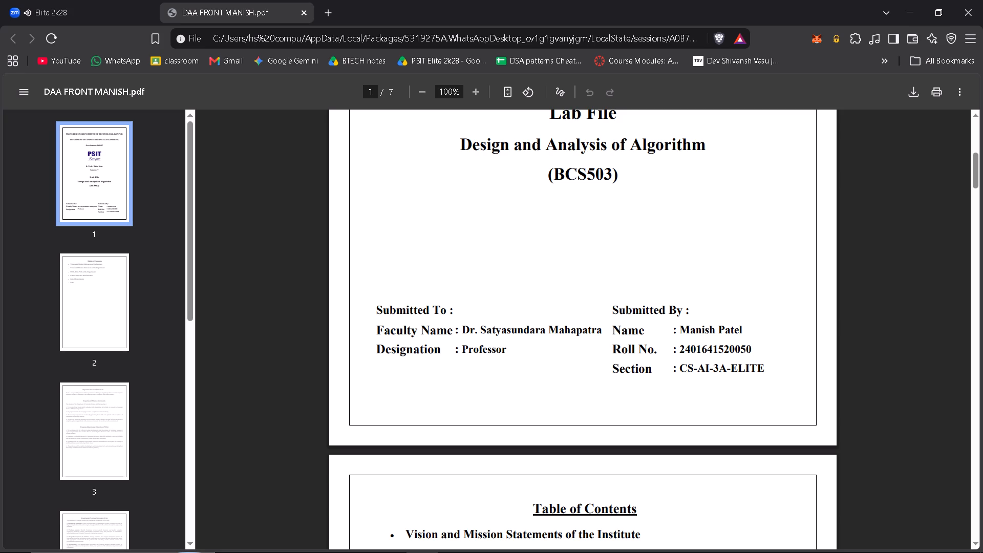
key(alt+Tab)
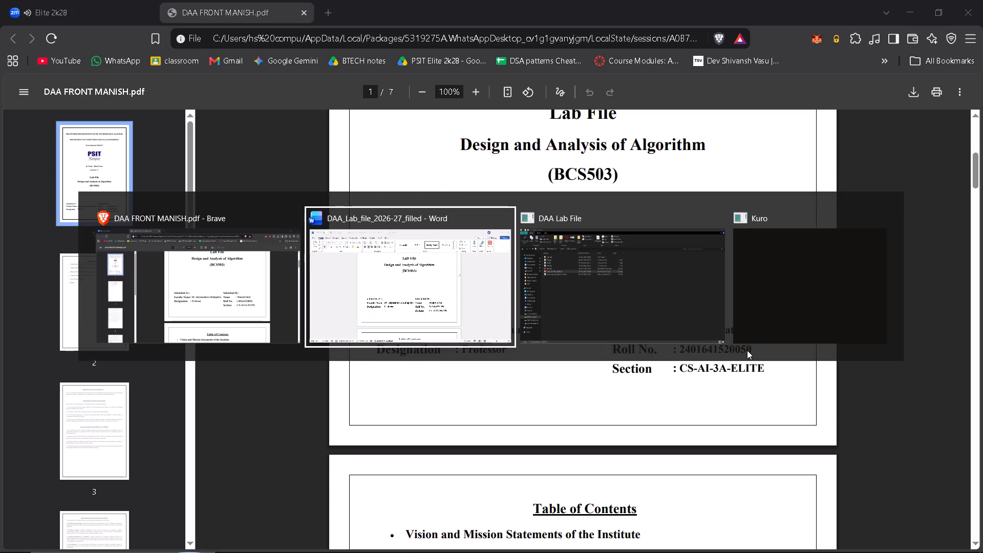
click(649, 371)
click(653, 380)
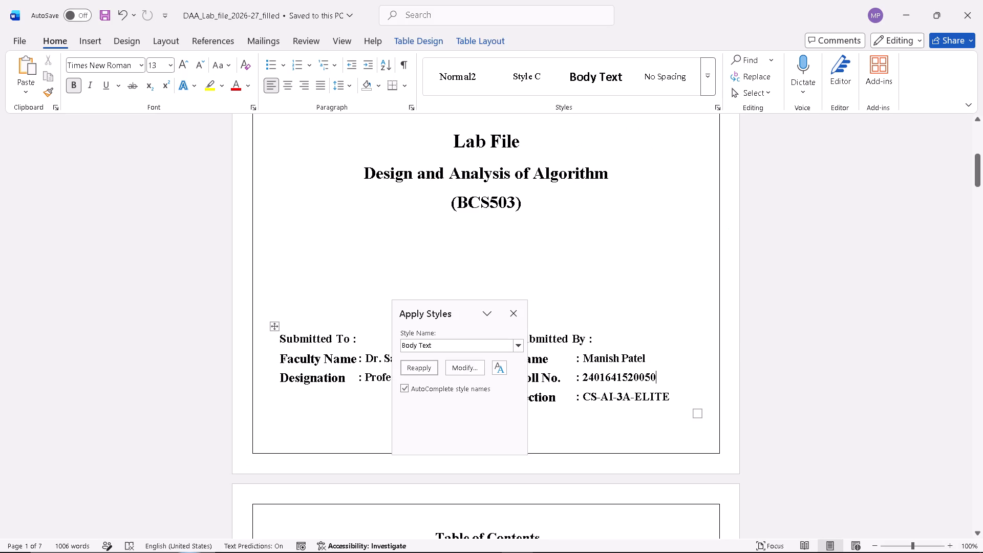
key(BackSpace)
key(BackSpace)
key(BackSpace)
text(101)
key(ctrl+s)
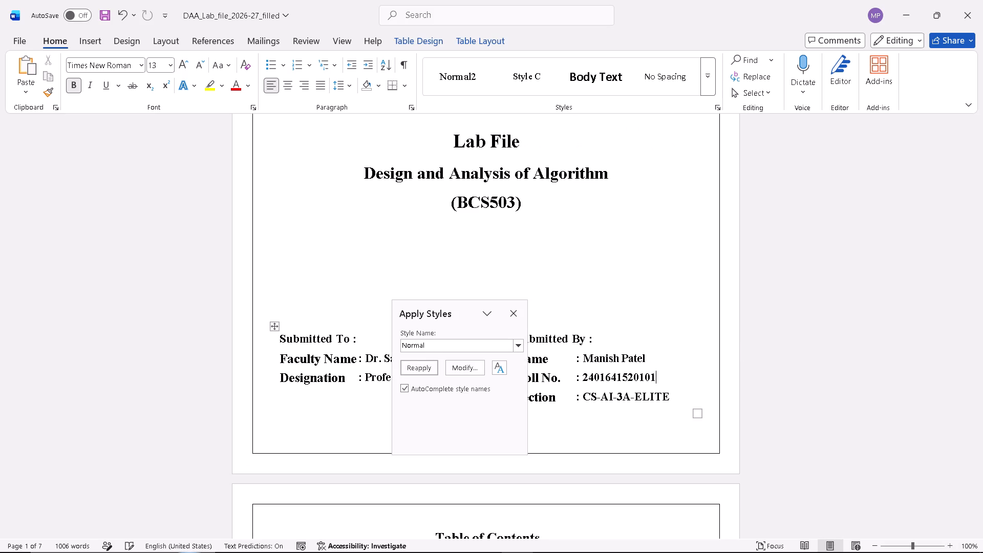
click(508, 313)
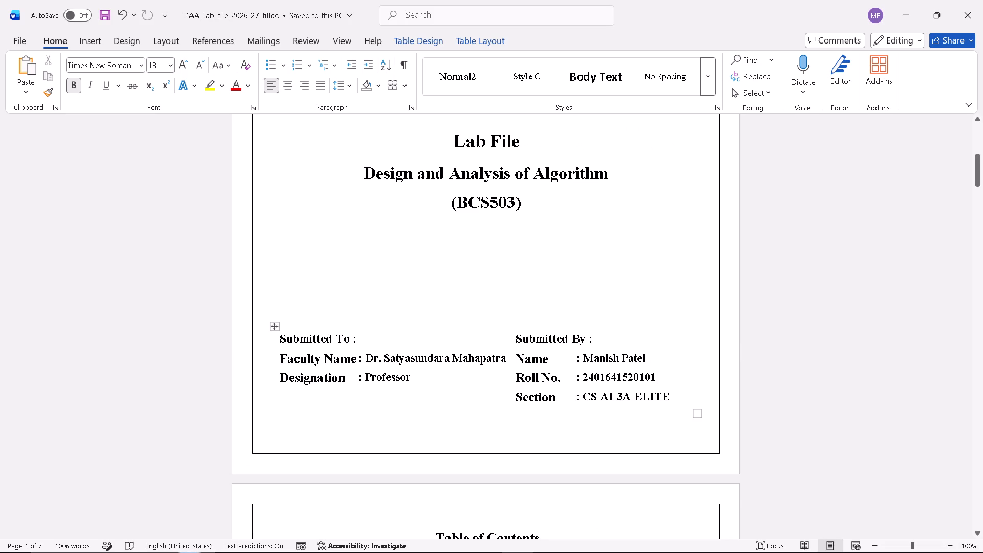
key(ctrl+s)
key(ctrl+s)
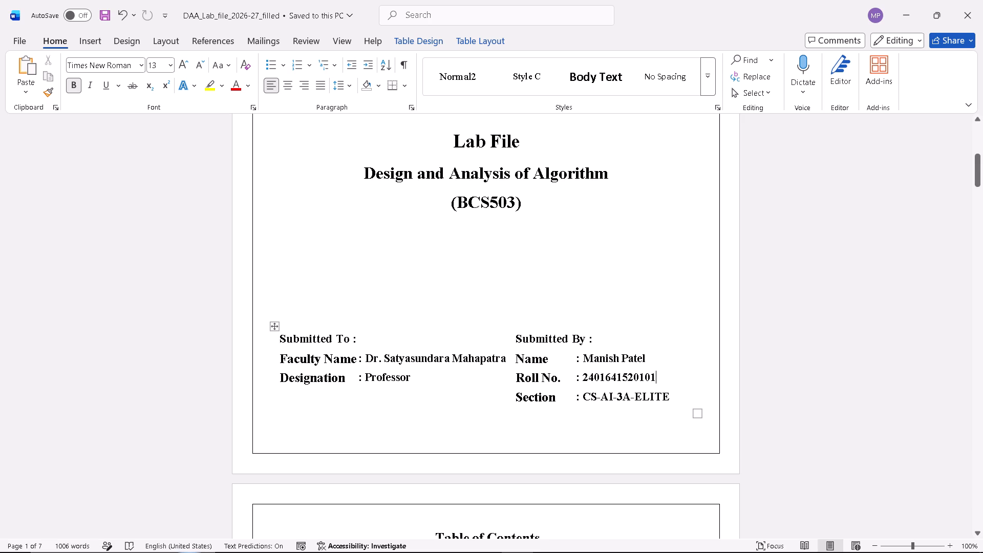
Save the corrected document as a Word document named "DAA MANISH" in the current folder.
click(20, 41)
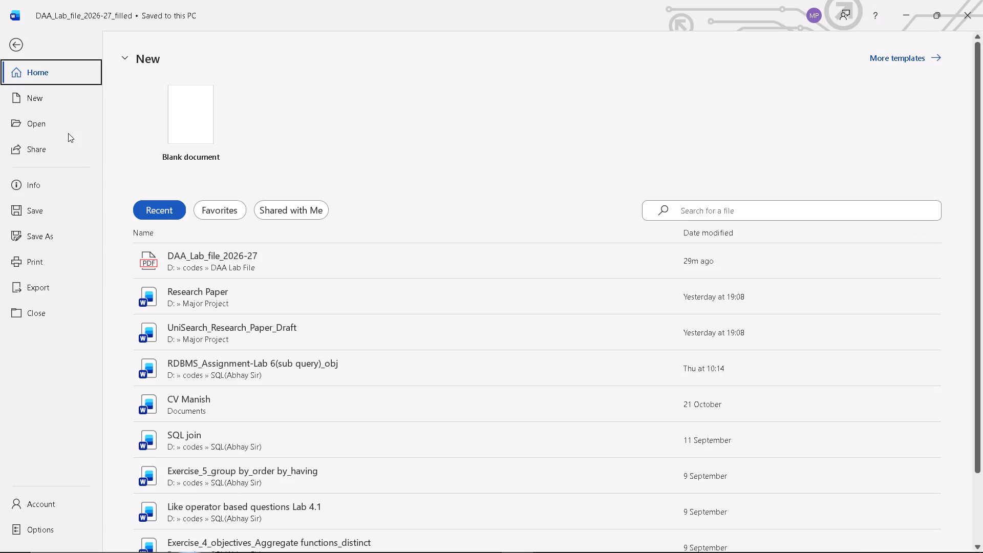
click(61, 229)
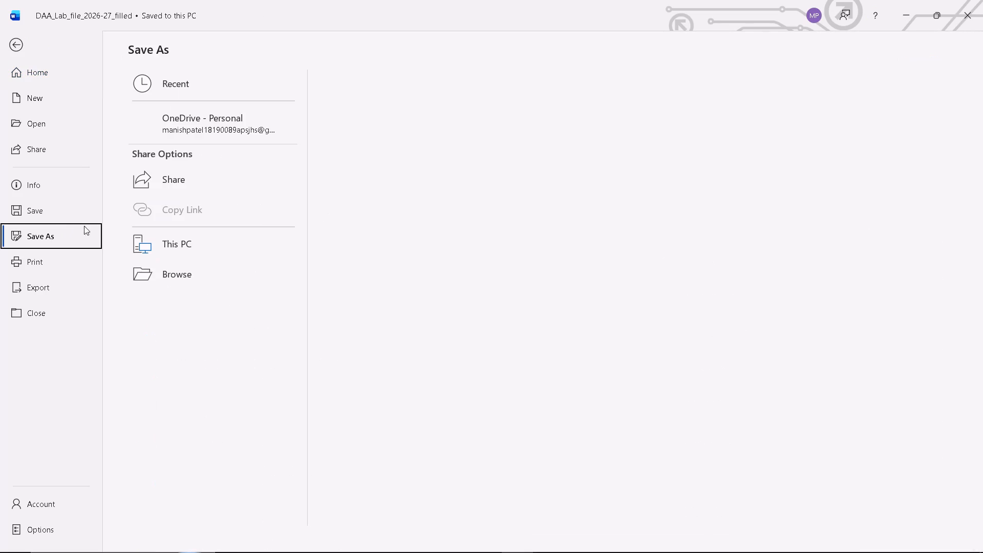
click(486, 95)
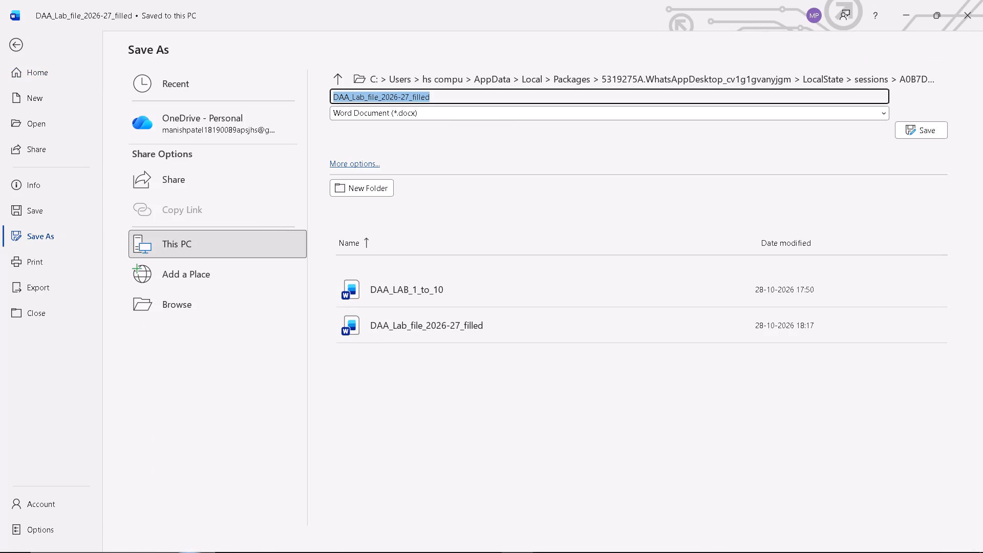
key(shift+f)
text(RONT)
key(space)
key(ctrl+BackSpace)
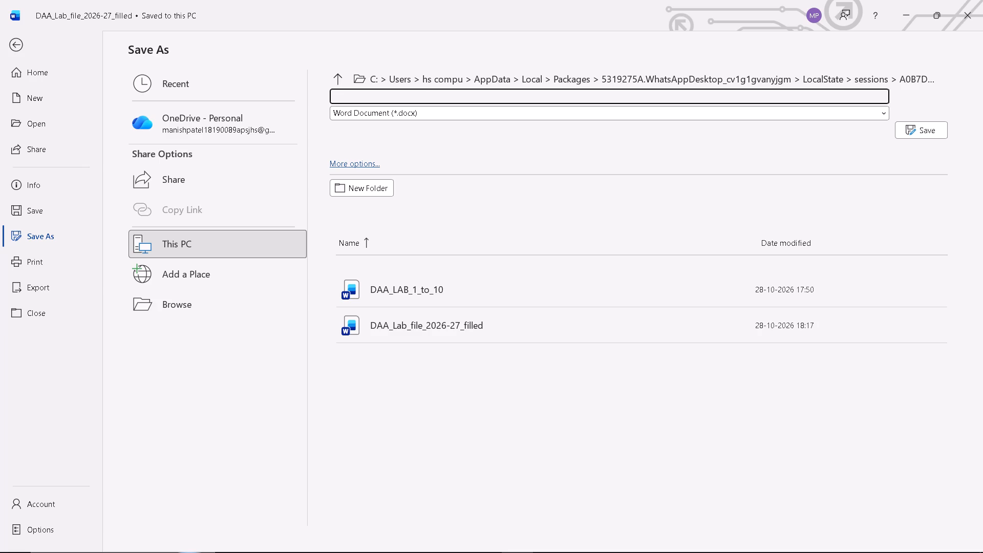
text(DAA FRON)
key(shift+BackSpace)
key(shift+BackSpace)
key(shift+BackSpace)
key(shift+BackSpace)
text(MANISH)
key(Return)
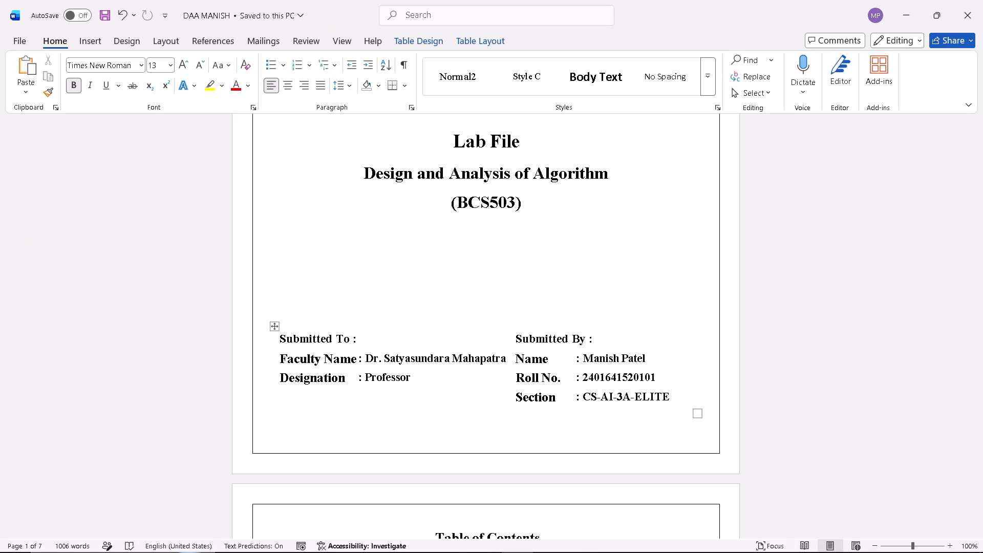
key(ctrl+s)
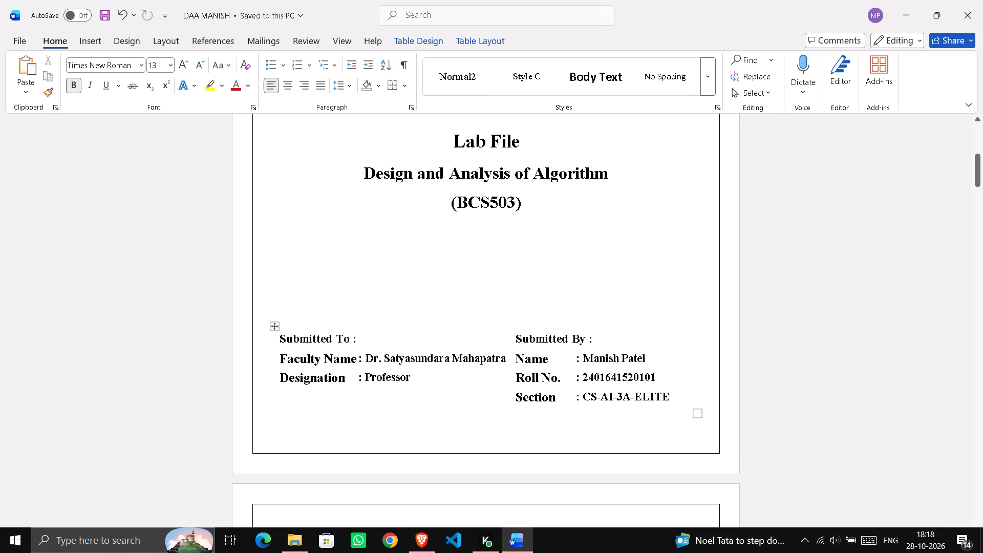
Switch to Brave and close the exported PDF "DAA FRONT MANISH".
click(412, 538)
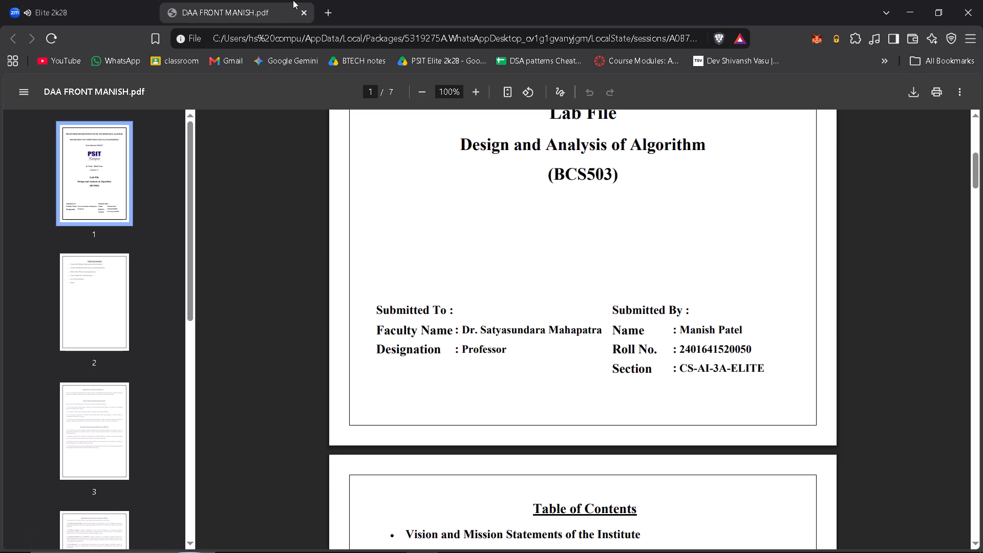
click(304, 11)
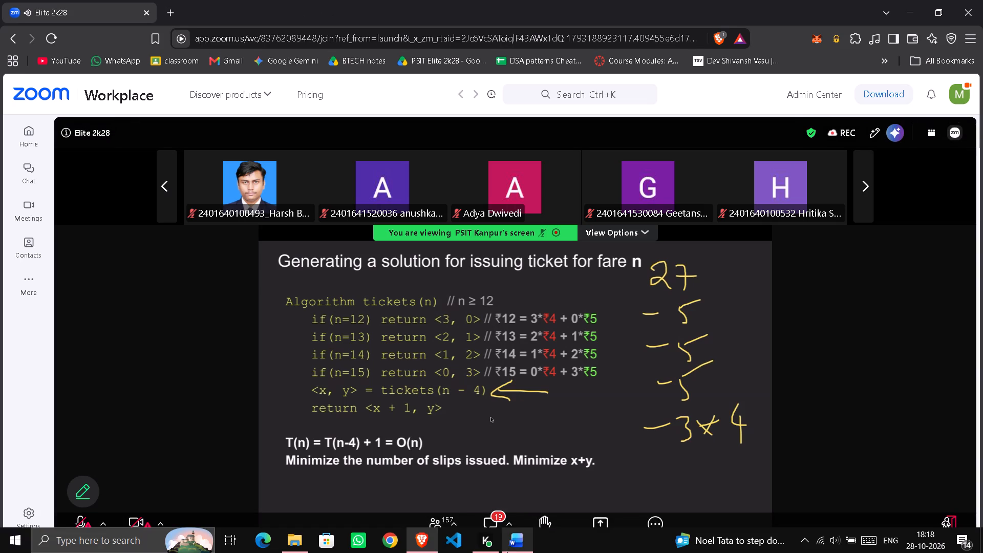
Look for the saved files in the Documents folder in File Explorer, and return to the Word document.
click(284, 538)
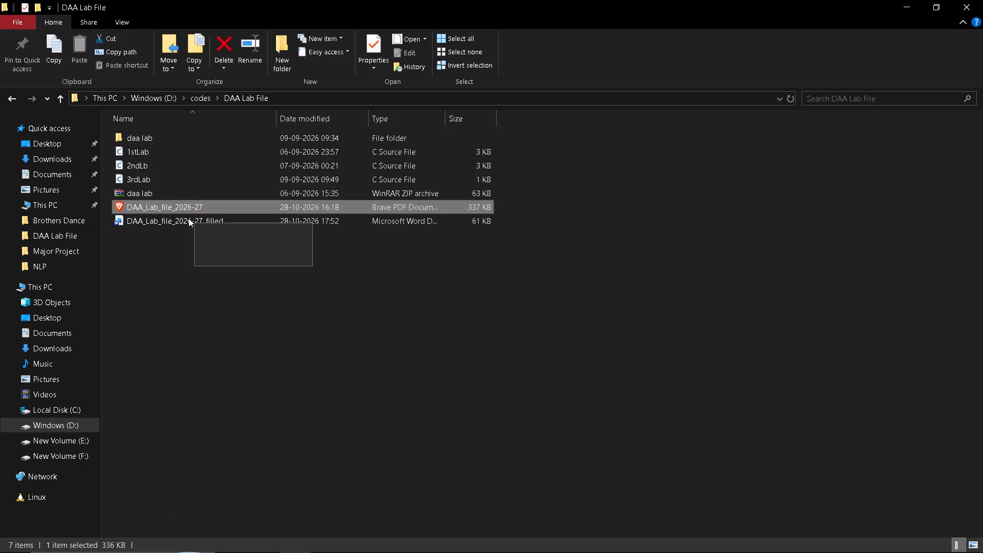
click(49, 185)
click(62, 176)
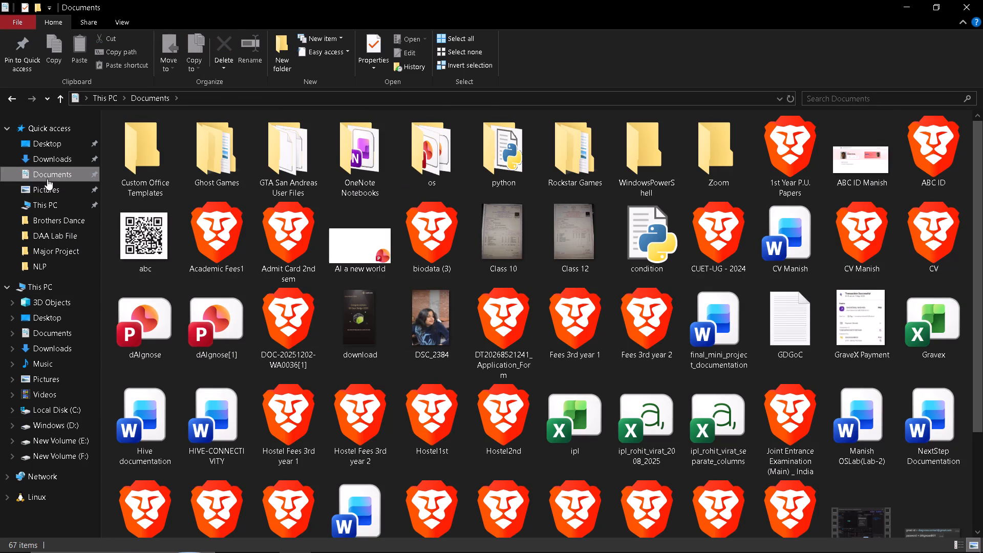
key(alt+Tab)
key(alt+Tab)
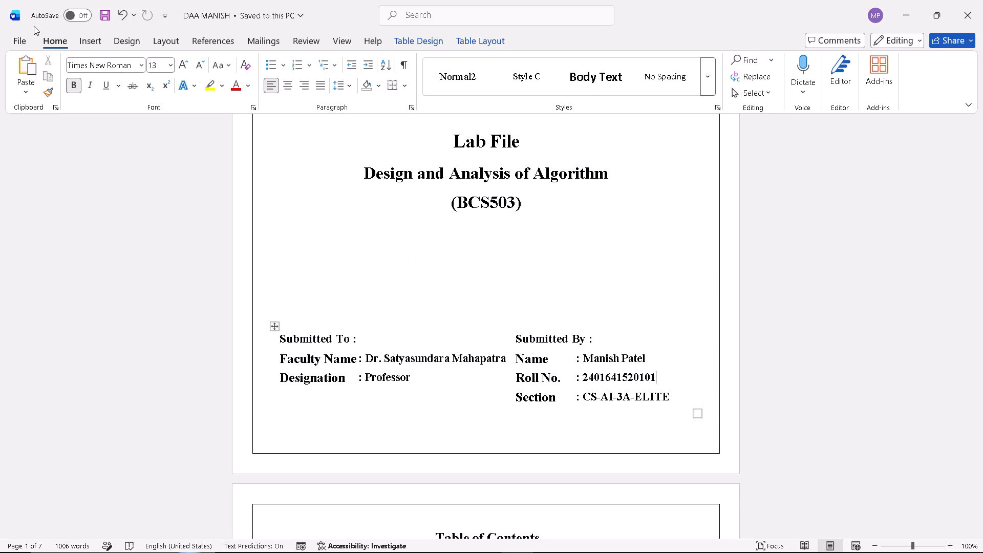
Open the recent PDF "DAA_Lab_file_2026-27" from the DAA Lab File folder in Word.
click(26, 42)
key(alt+Tab)
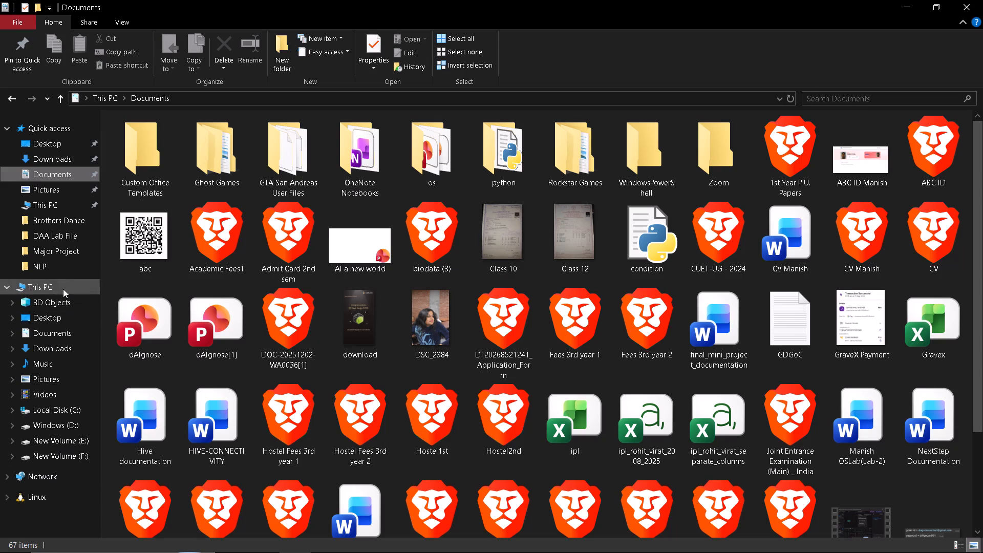
key(alt+Tab)
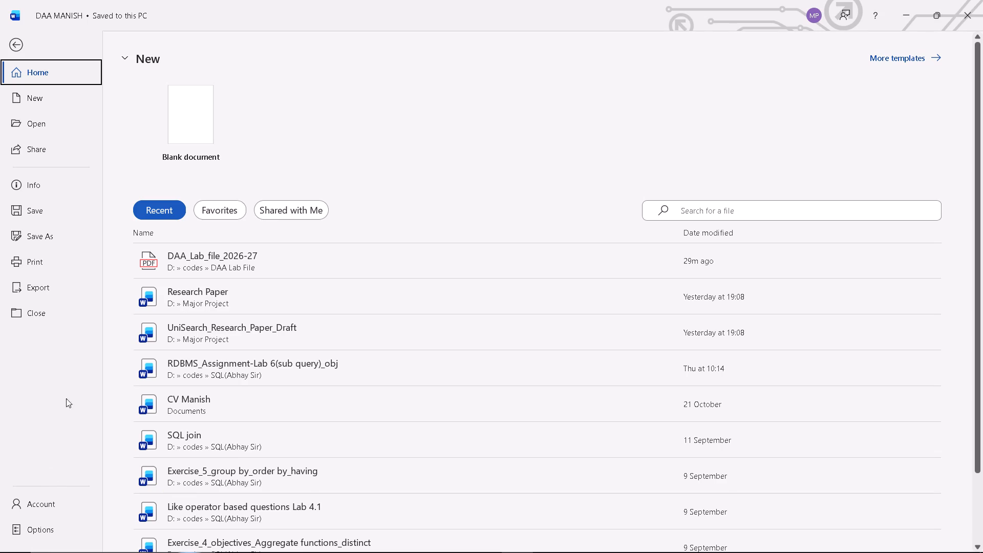
click(236, 256)
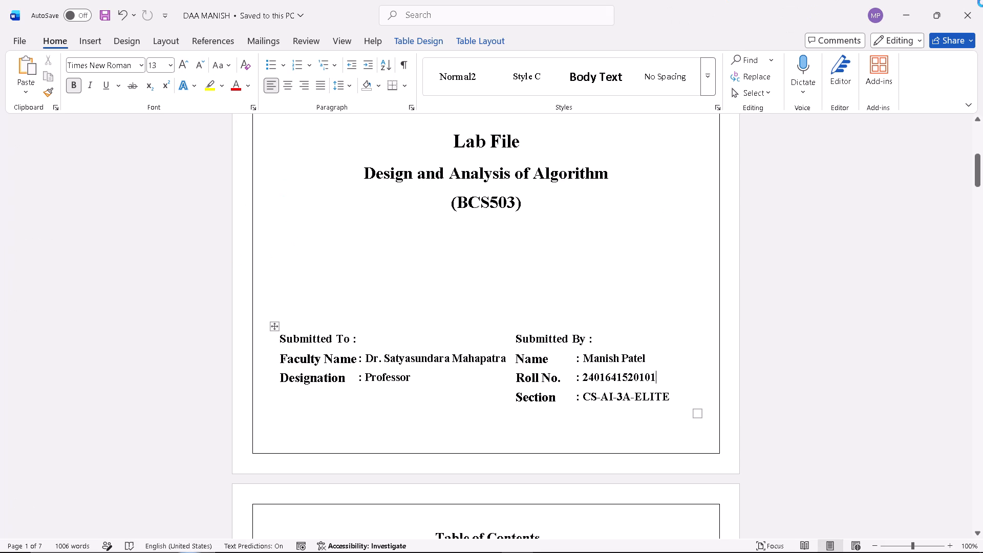
click(15, 44)
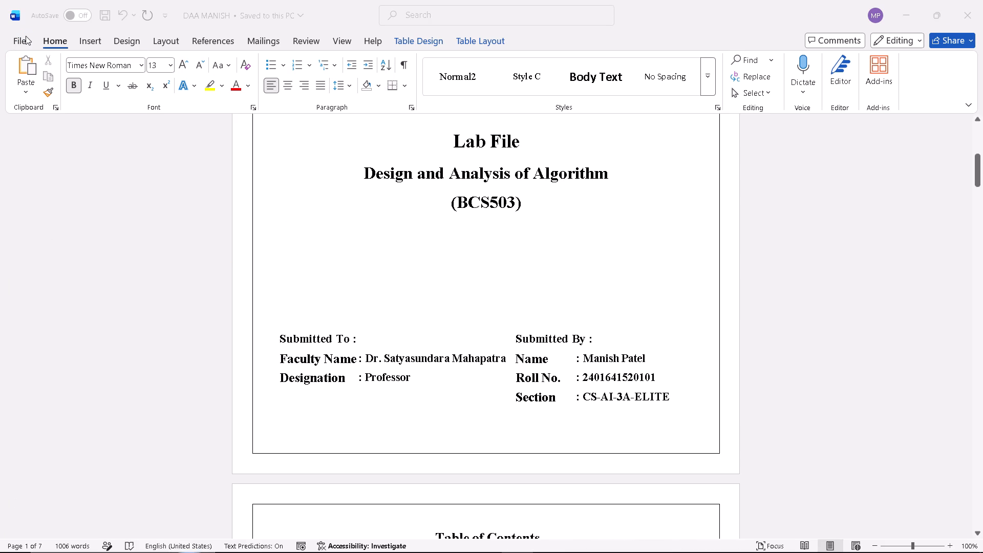
key(ctrl+s)
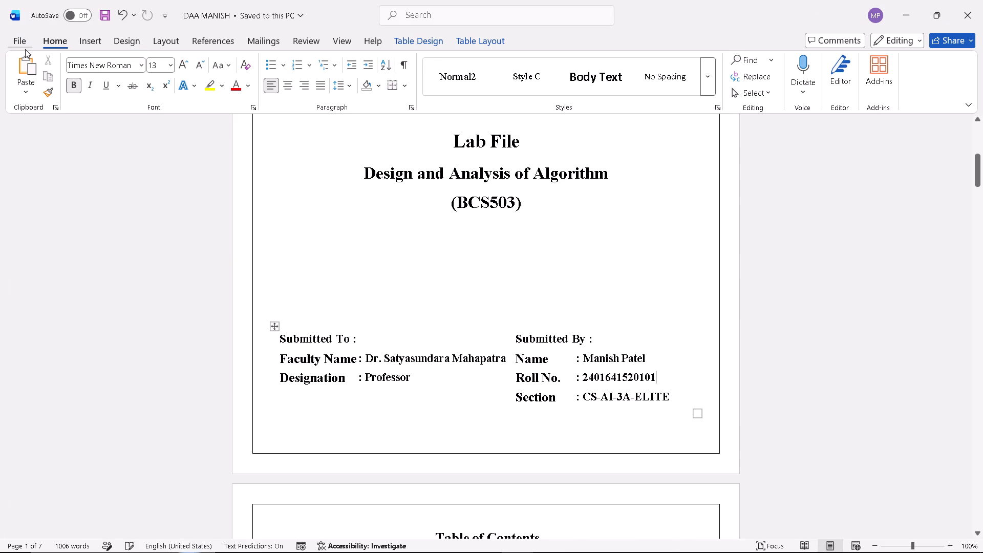
Save the opened PDF as a Word document named "DAA MANISH" in the DAA Lab File folder, and close it.
click(22, 39)
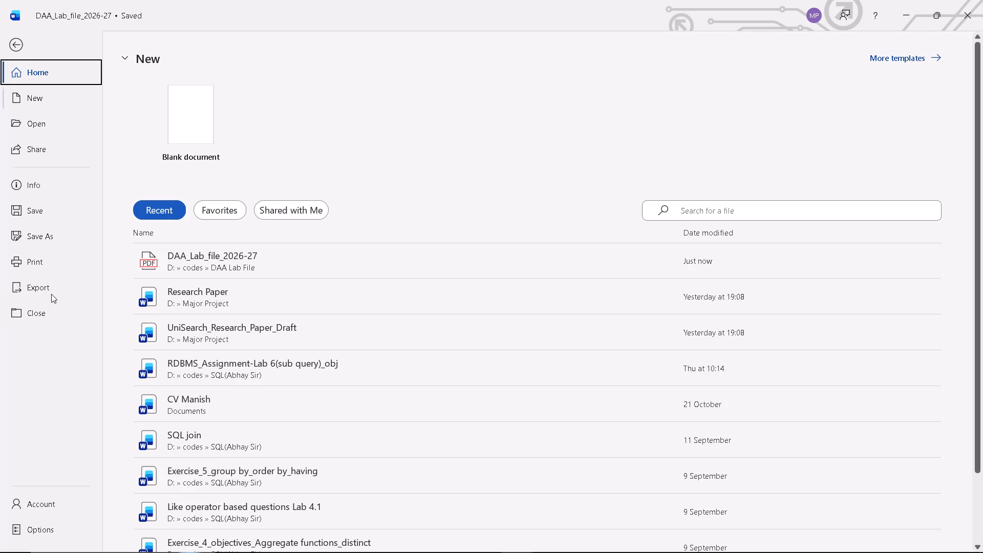
click(31, 235)
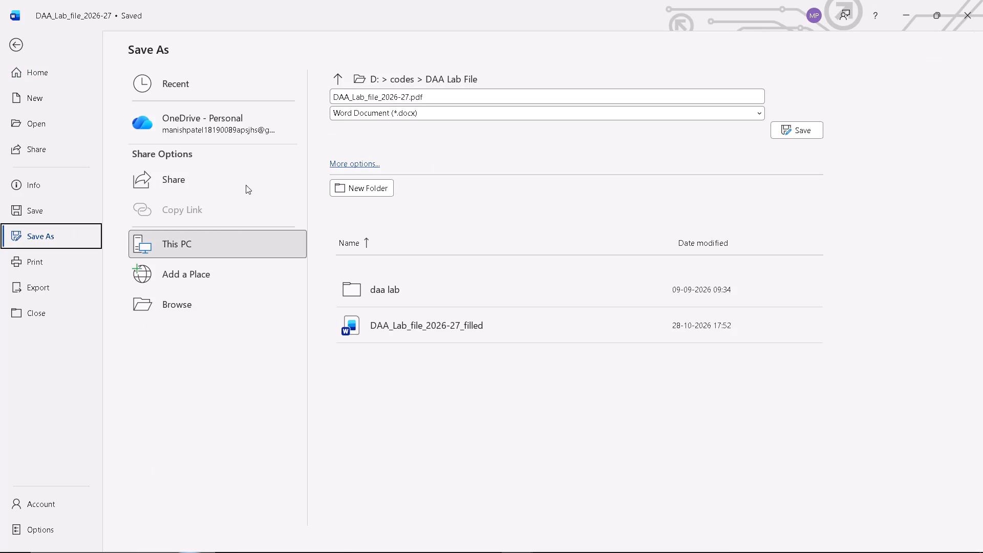
click(202, 253)
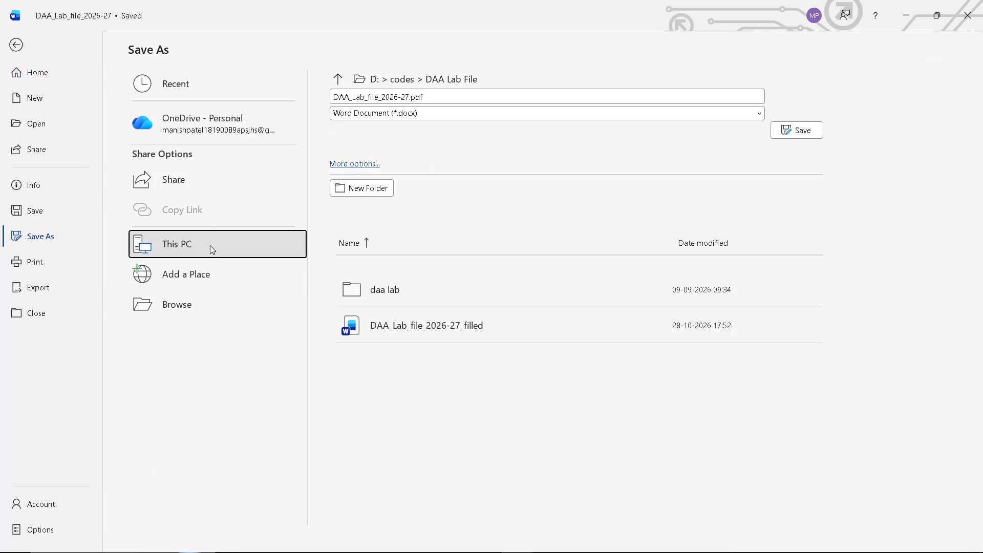
click(208, 245)
double_click(208, 245)
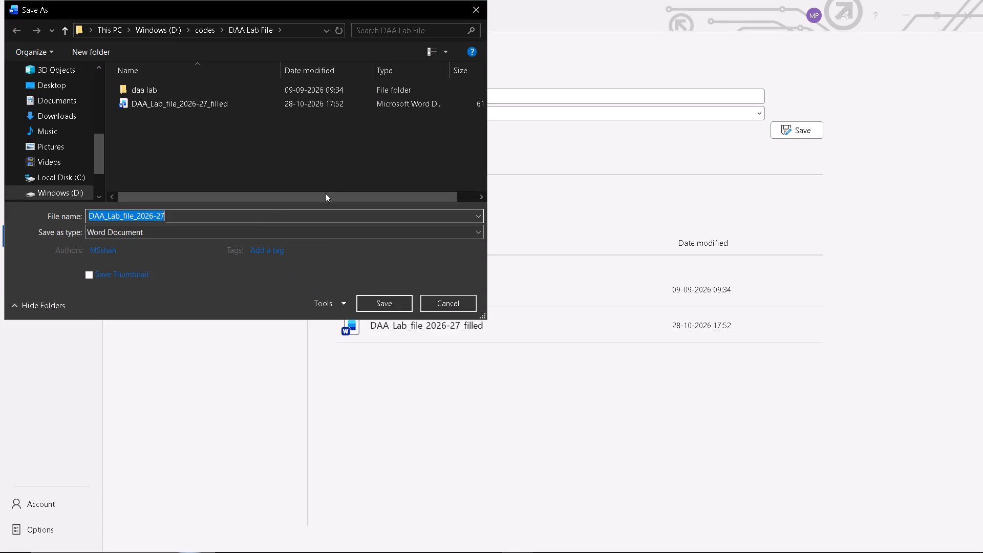
text(DAA)
key(space)
text(MANISH)
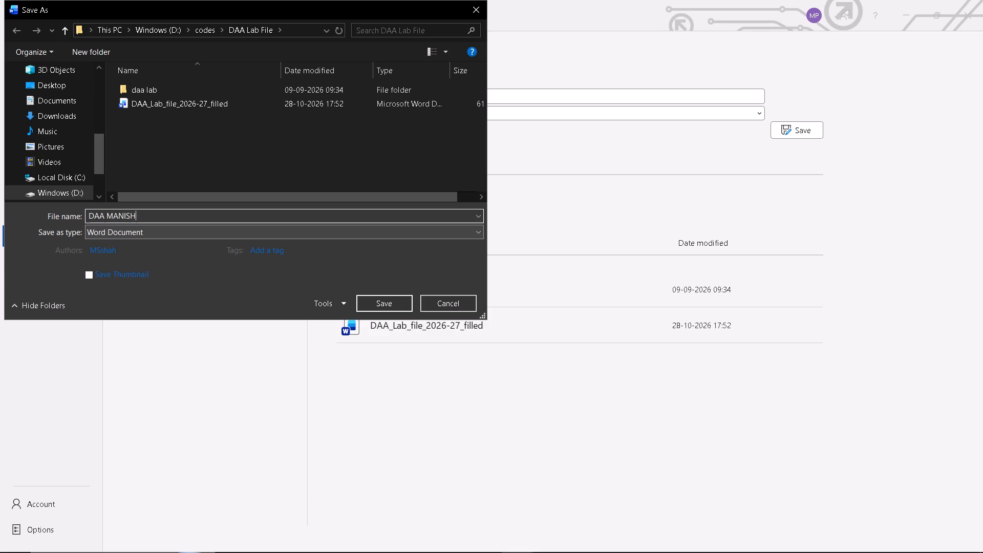
key(Return)
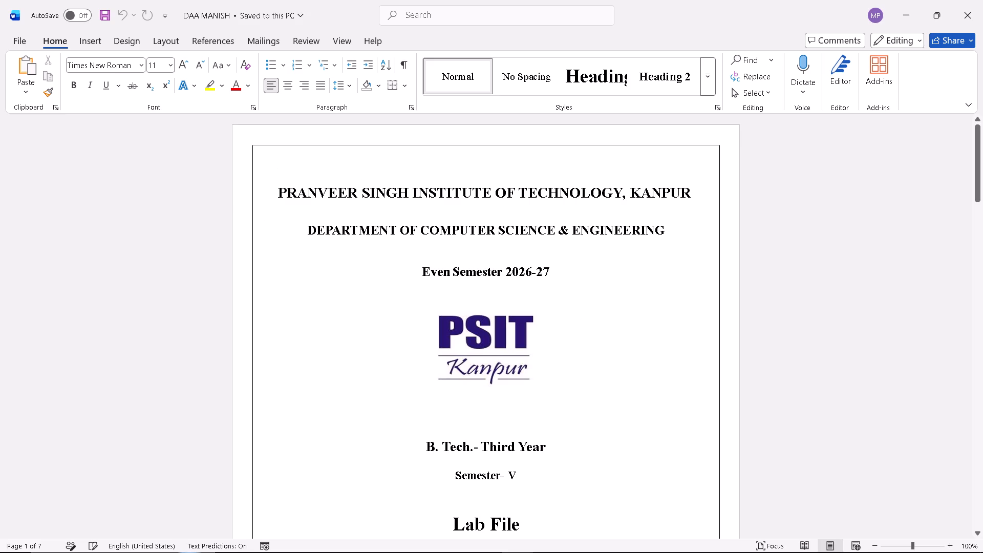
scroll(344, 220, down, 7)
click(982, 0)
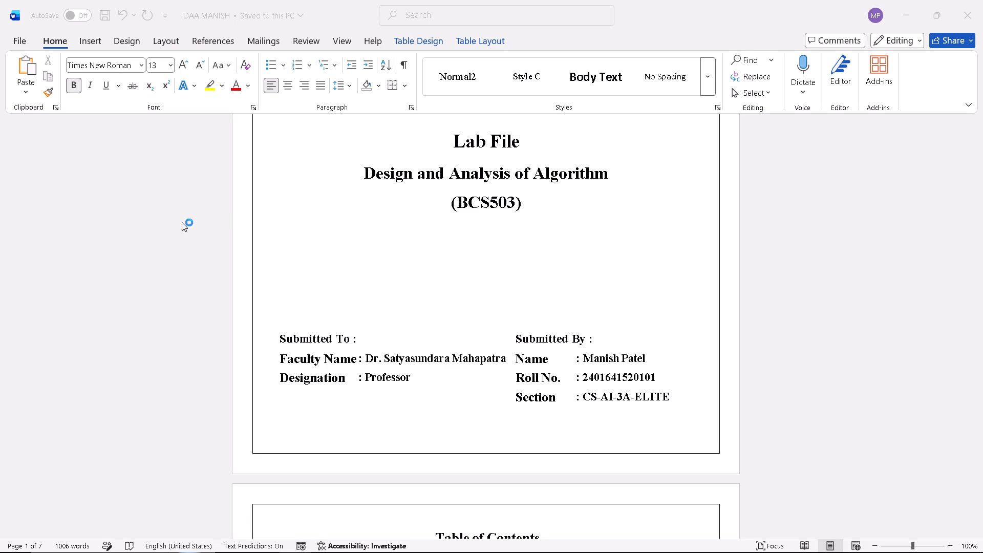
scroll(616, 318, down, 7)
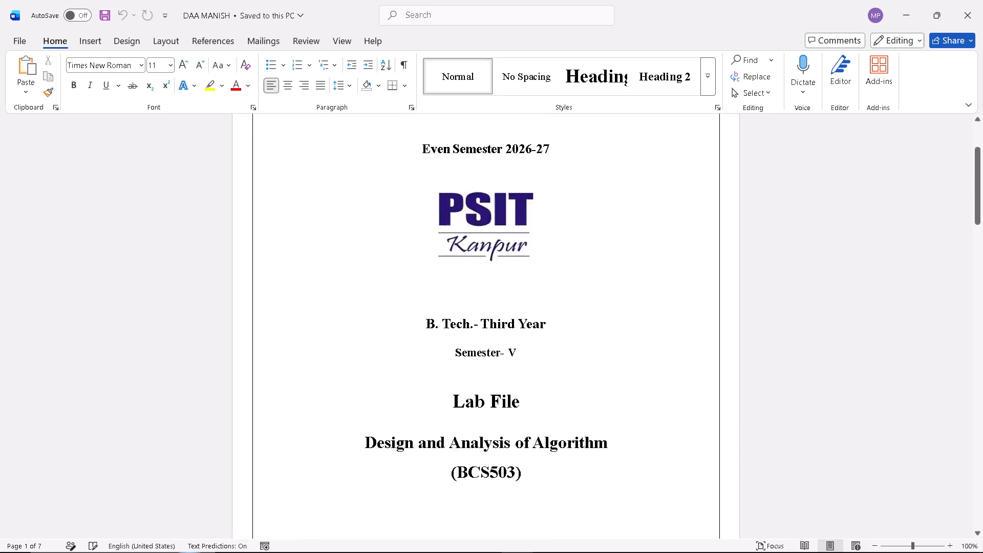
scroll(621, 295, down, 5)
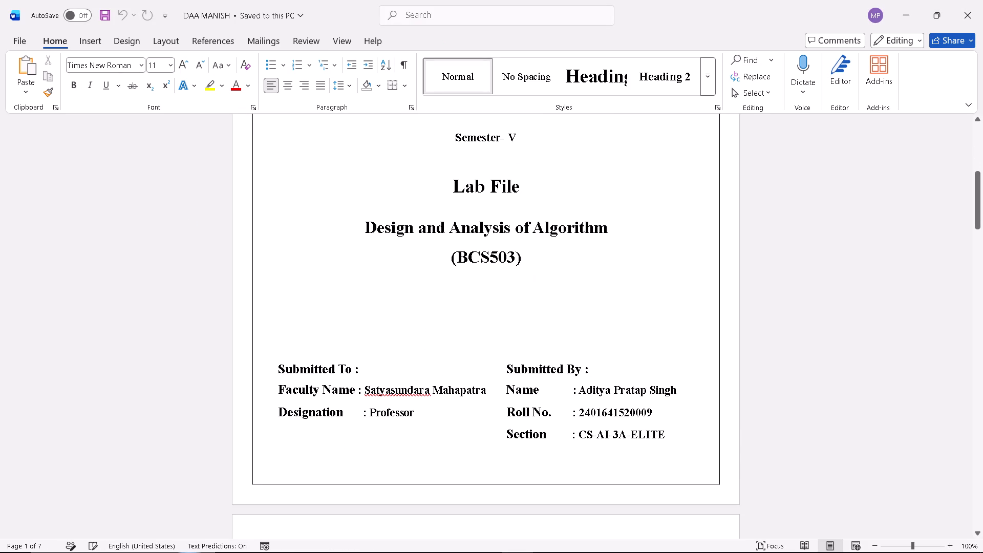
scroll(396, 220, down, 4)
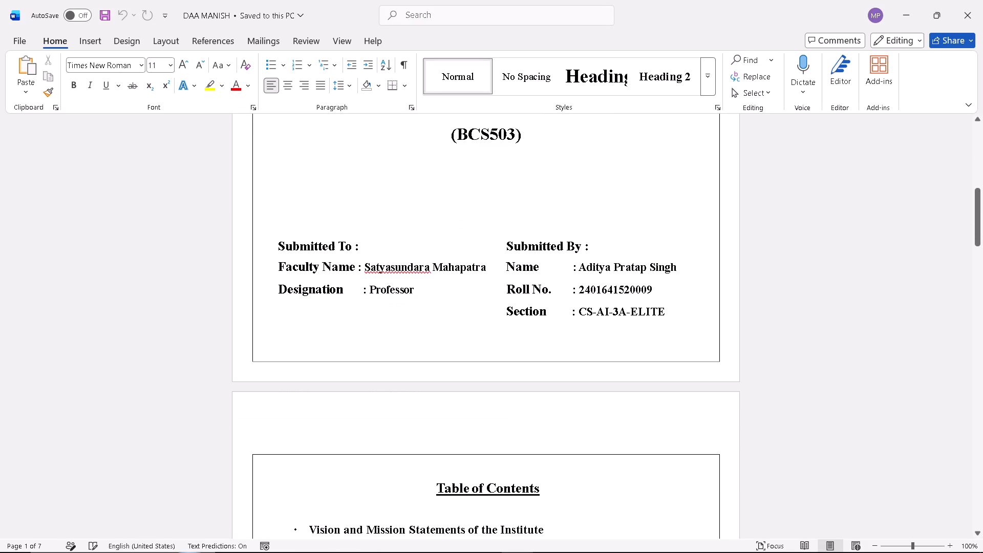
scroll(448, 270, down, 13)
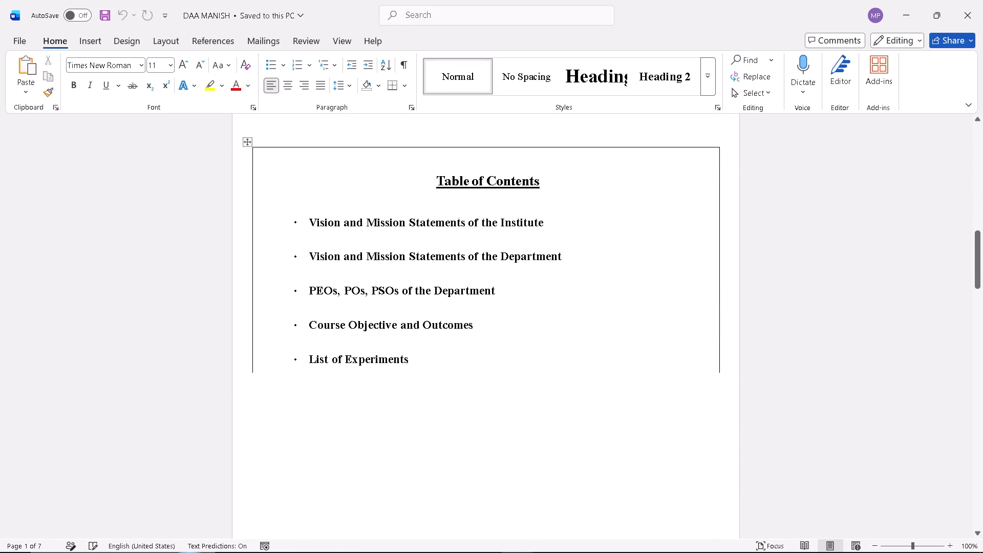
scroll(448, 270, down, 10)
click(982, 0)
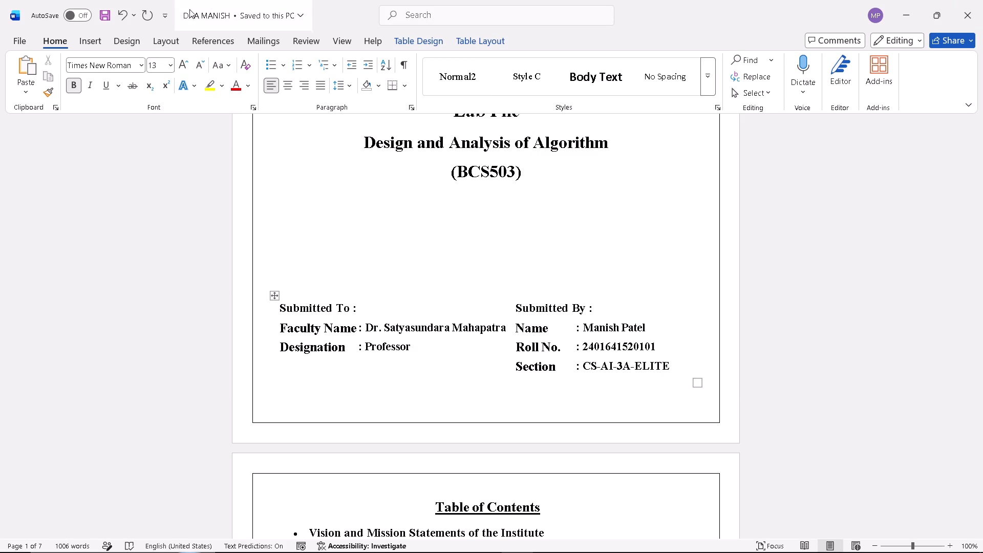
Check the corrected document's file name and storage location, and save it.
click(298, 23)
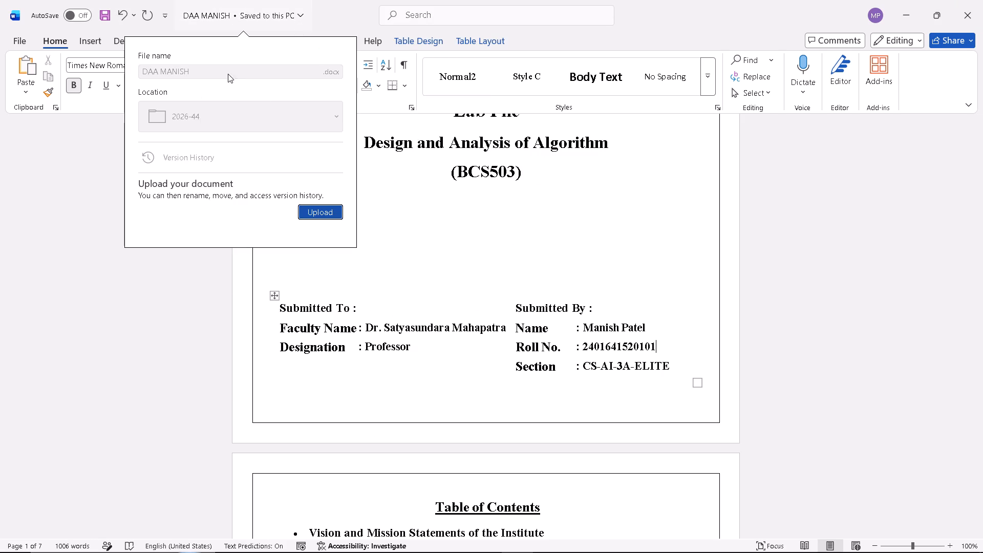
click(31, 220)
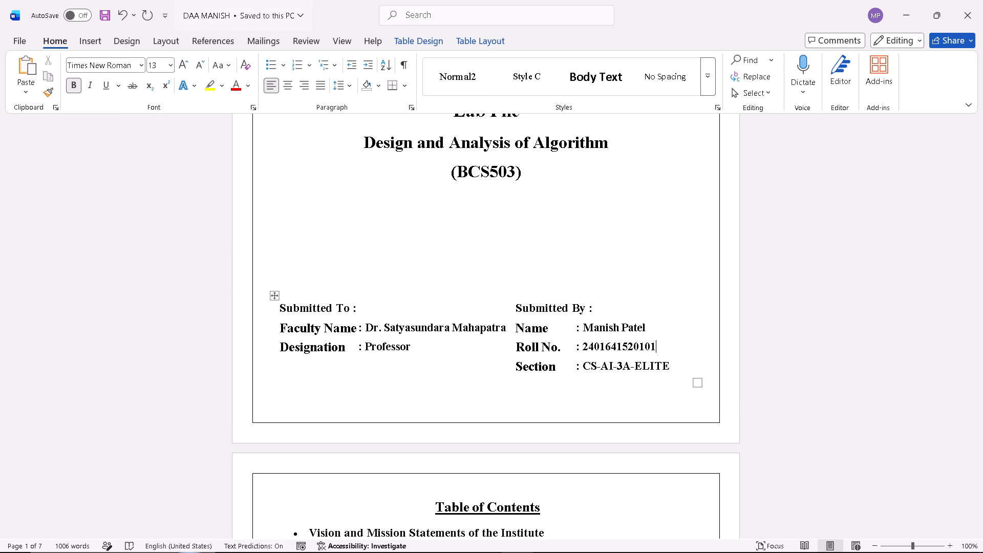
click(101, 14)
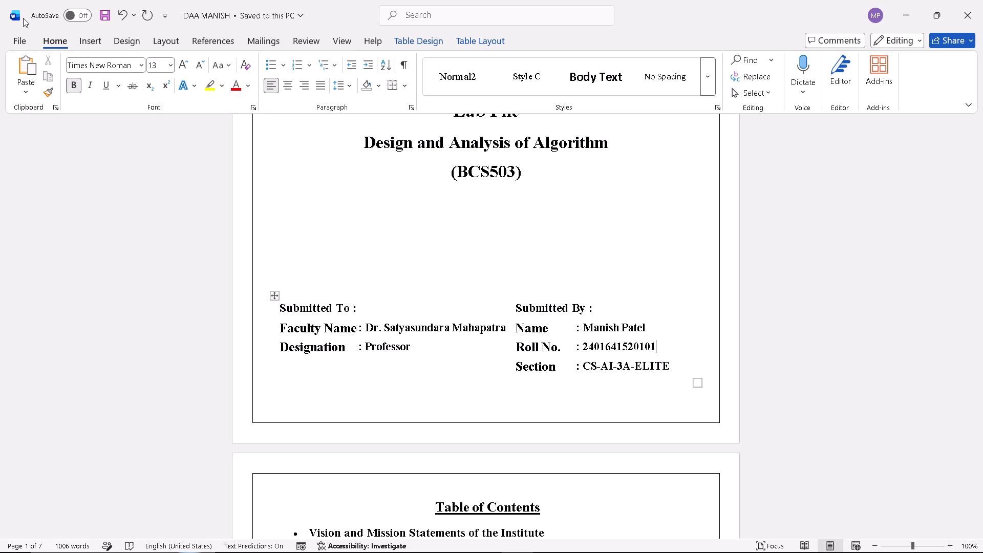
click(23, 18)
click(121, 156)
Open the recent "DAA MANISH" from the DAA Lab File folder, compare its cover page with the corrected document, and close it.
click(19, 39)
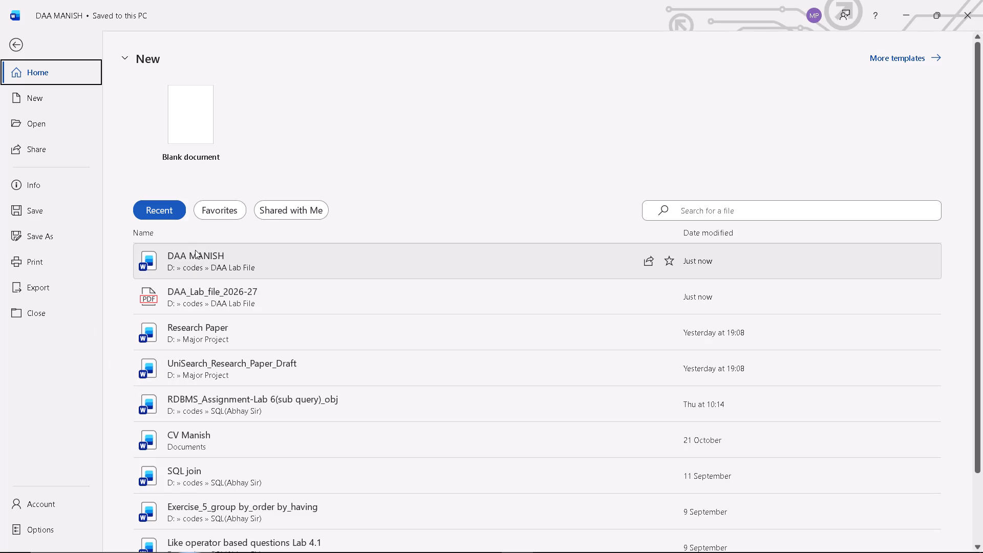
click(267, 268)
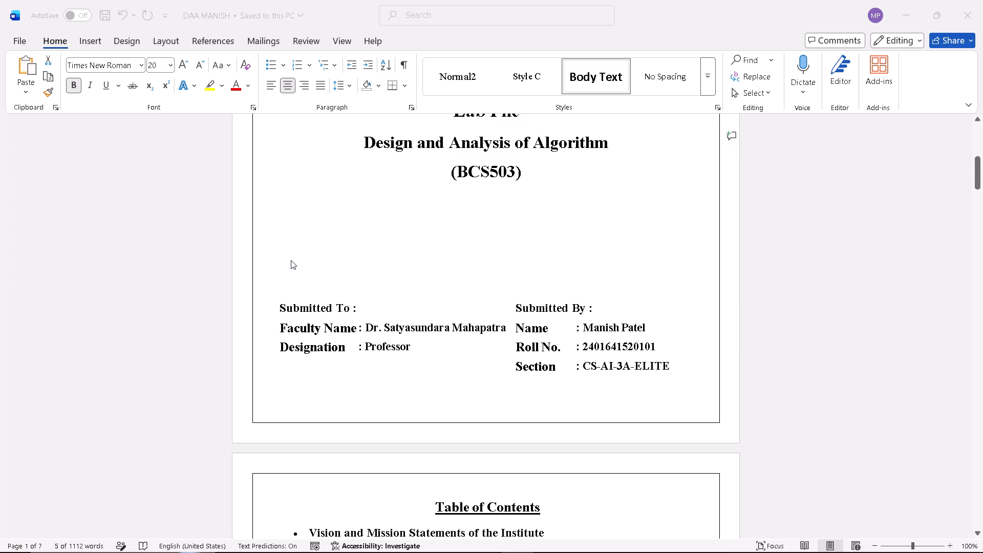
scroll(561, 534, down, 8)
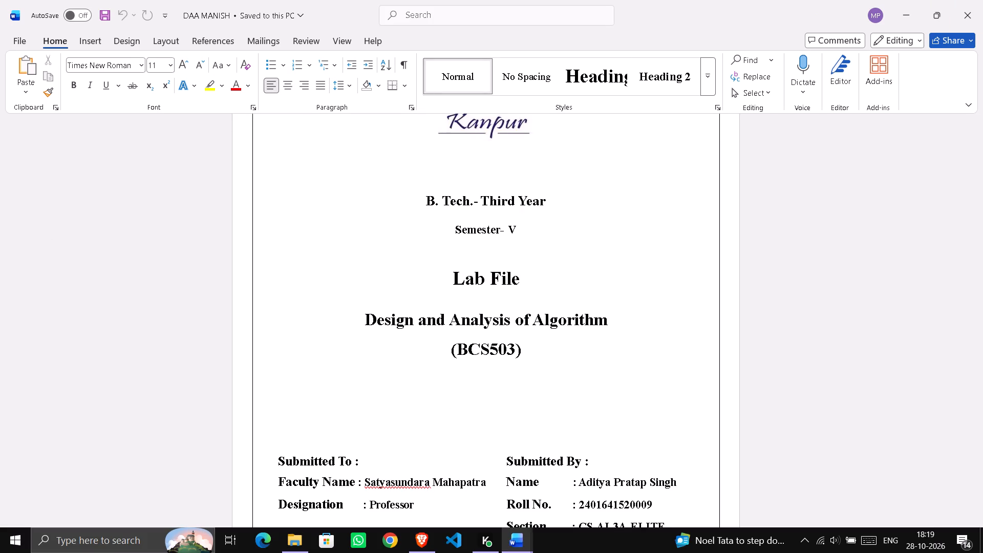
click(507, 479)
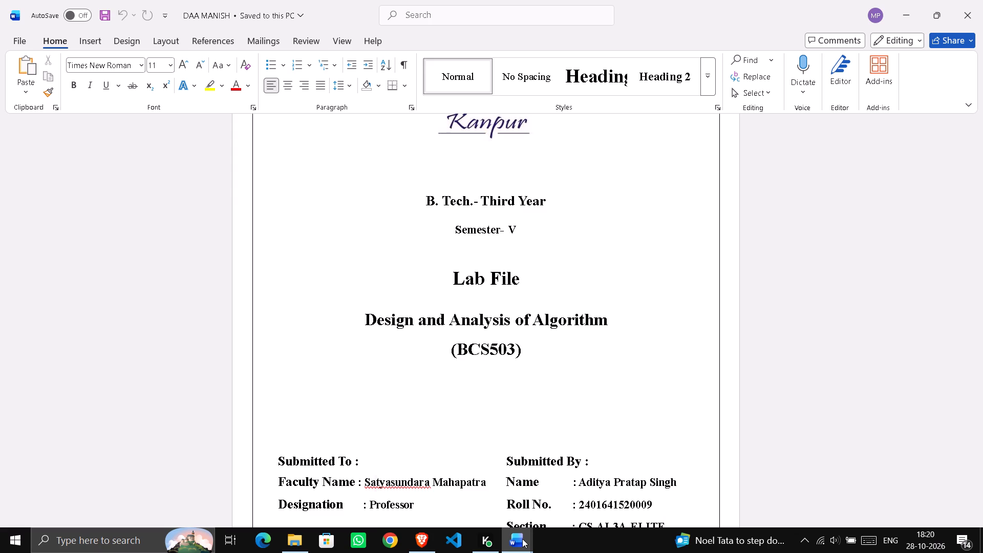
click(566, 509)
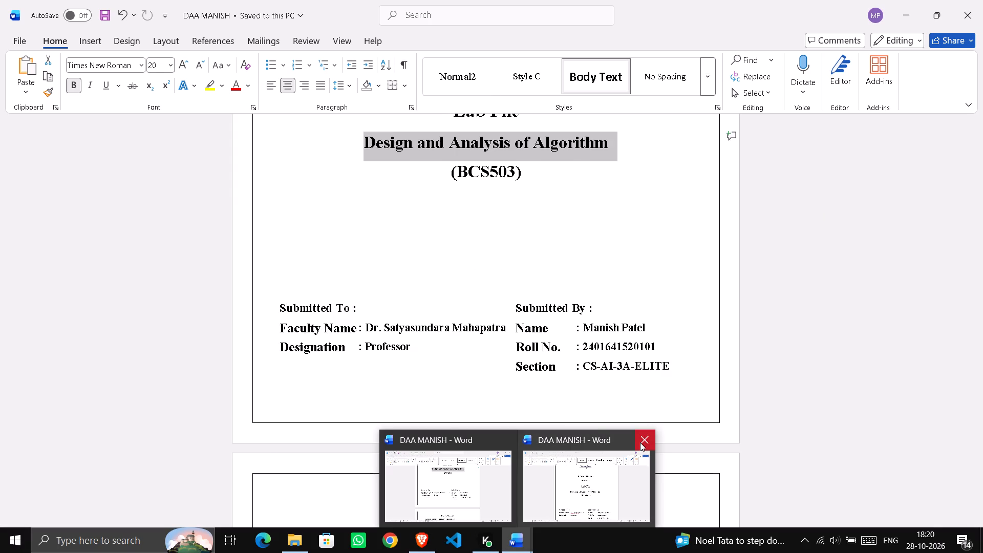
click(640, 442)
click(526, 475)
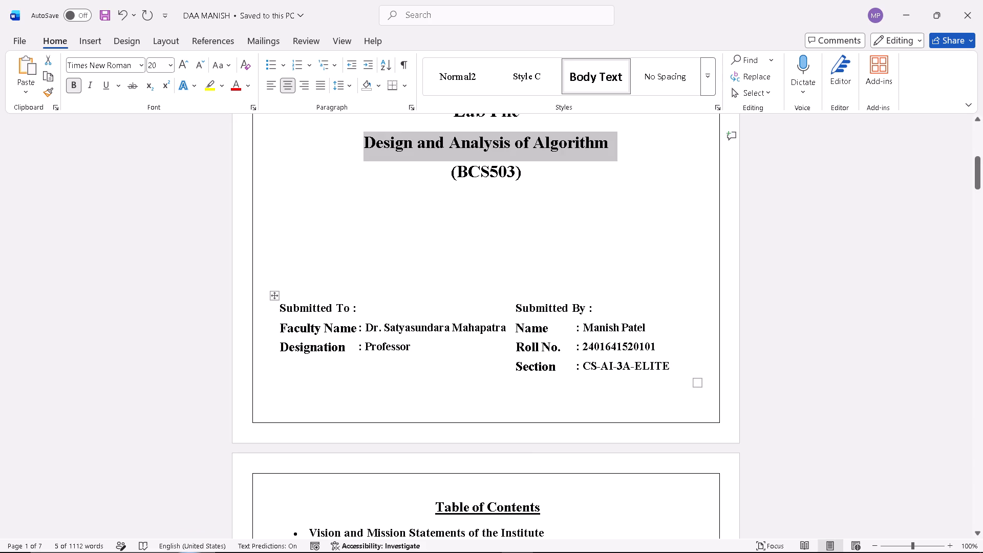
Save the corrected document as Word document "DAA MANISH" in the DAA Lab File folder, replacing the existing file, and close it.
click(500, 216)
scroll(319, 199, up, 4)
click(14, 38)
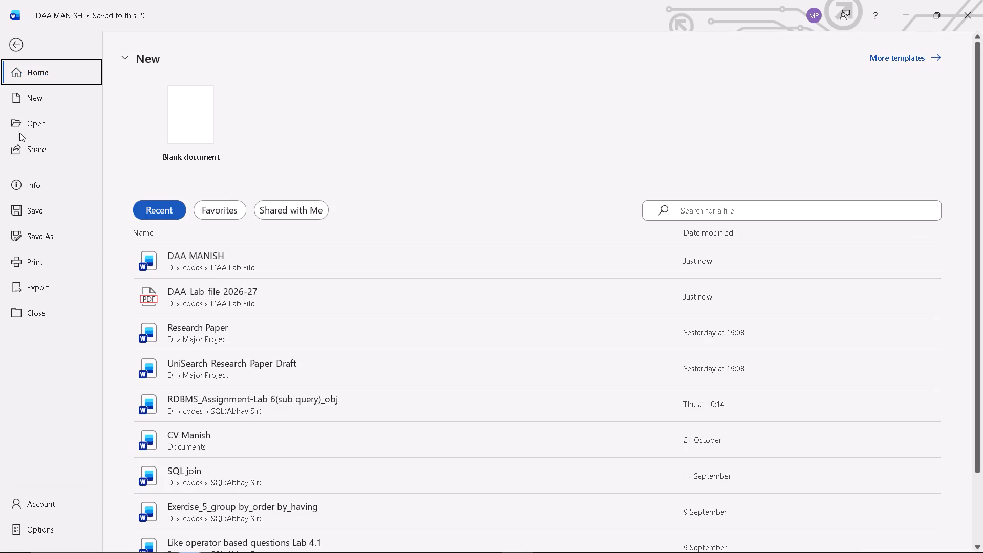
click(67, 236)
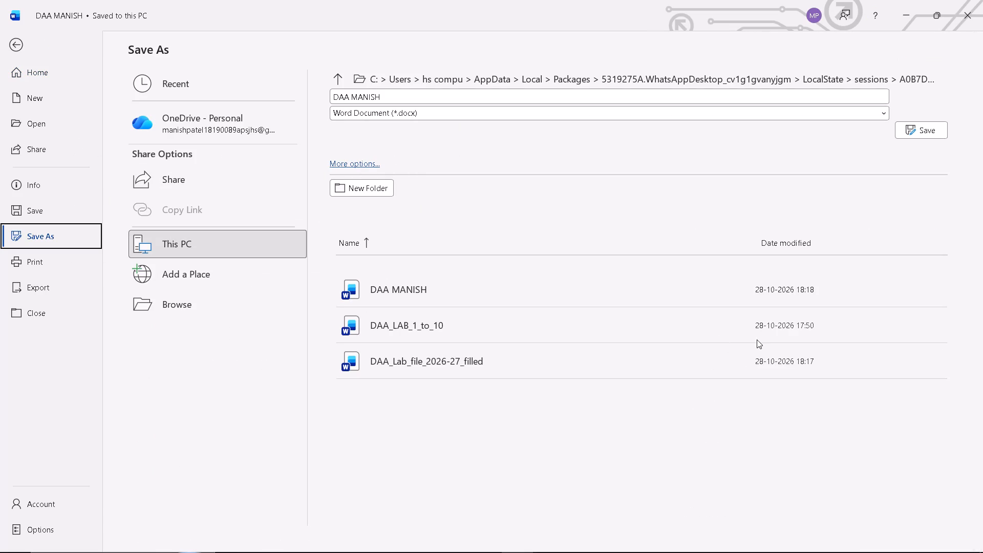
click(407, 288)
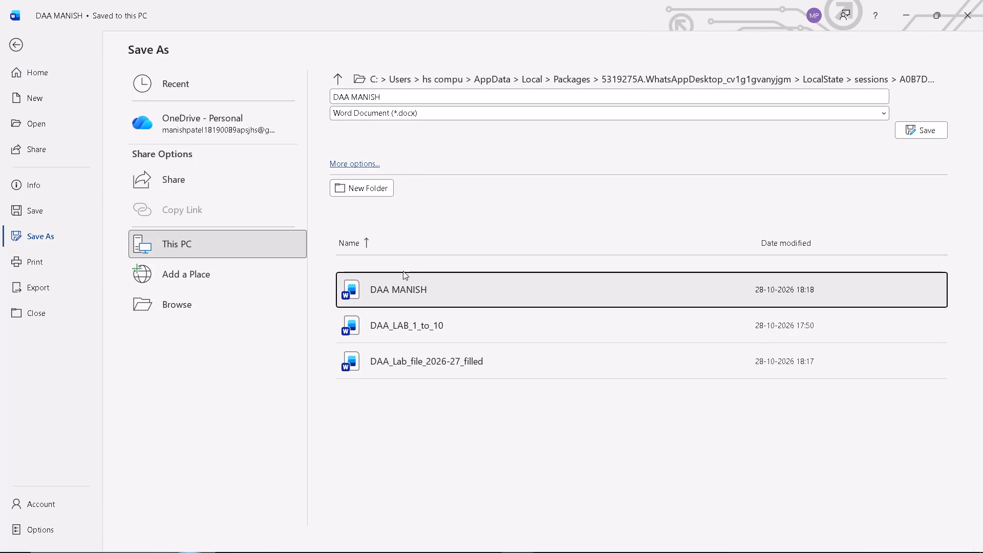
click(368, 185)
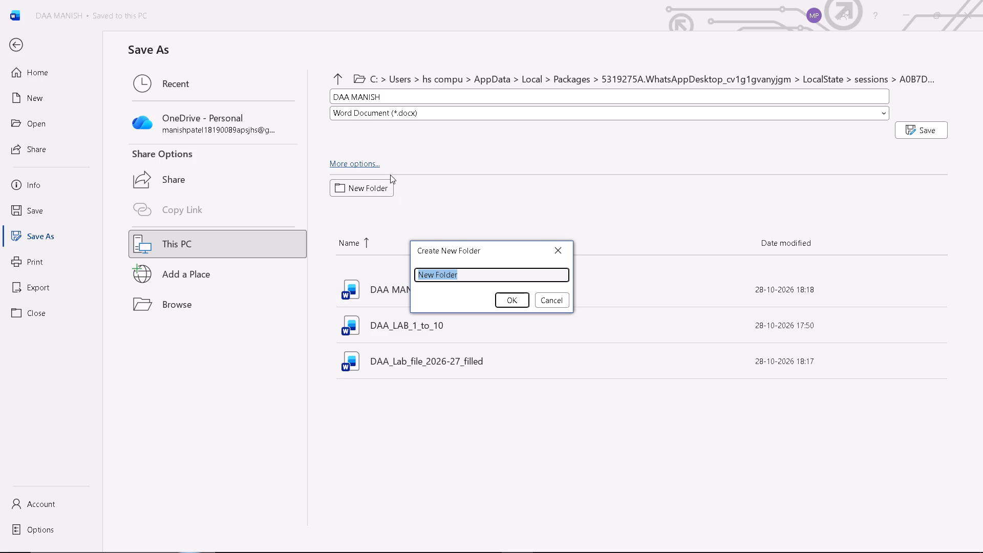
click(570, 247)
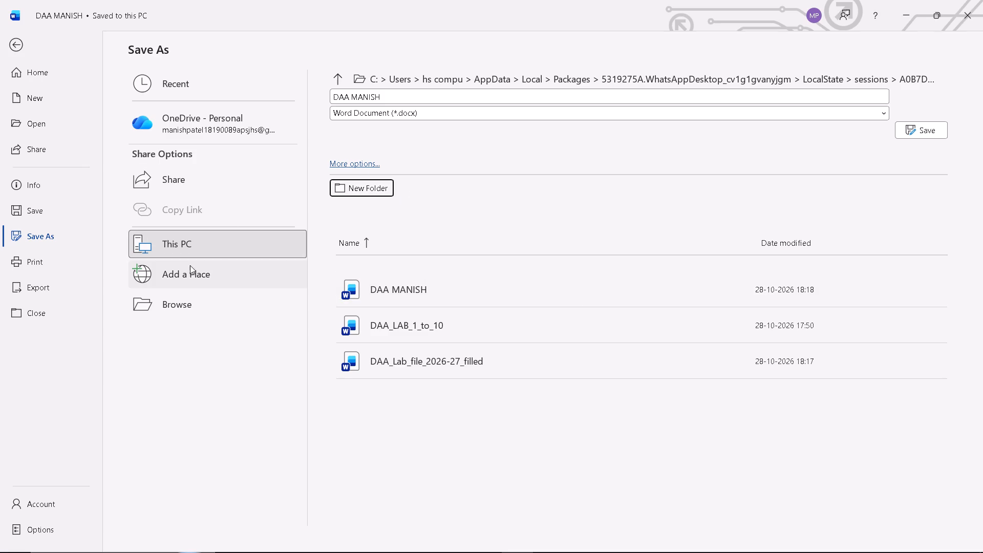
click(179, 303)
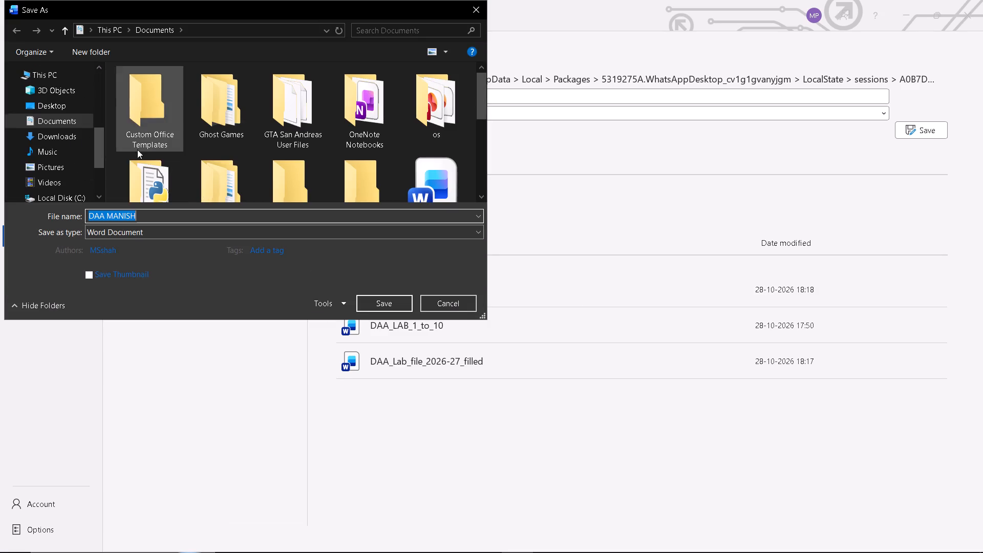
scroll(53, 177, down, 4)
scroll(68, 166, up, 9)
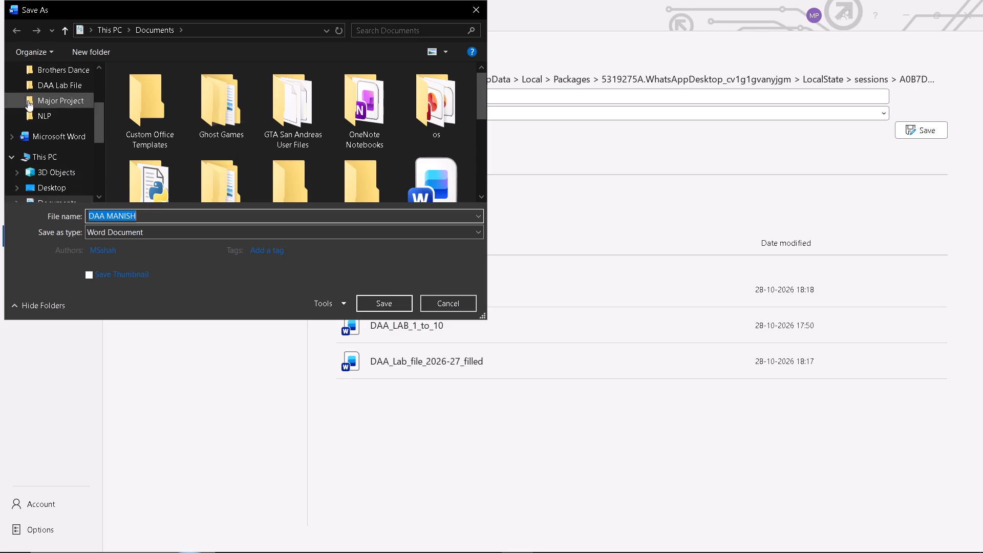
click(39, 73)
click(40, 86)
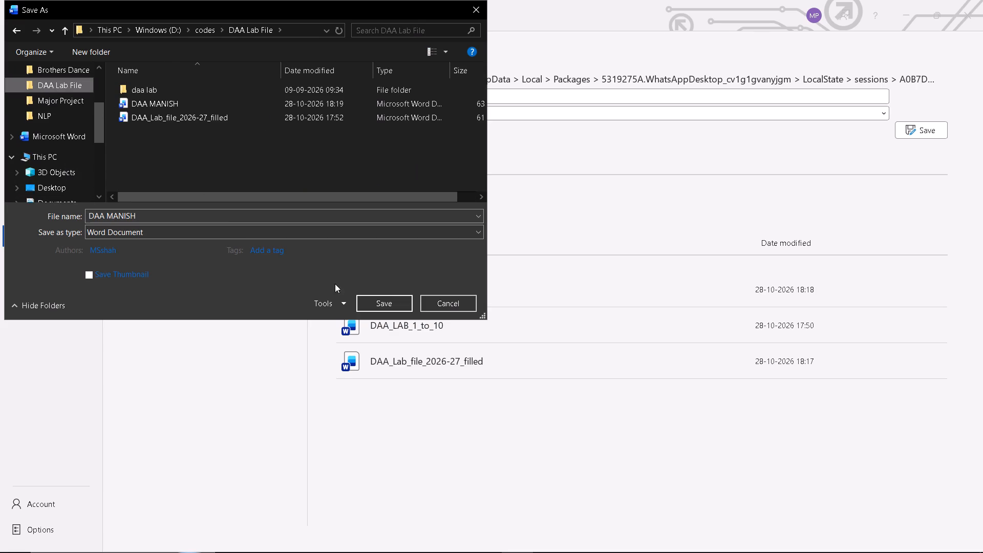
click(381, 299)
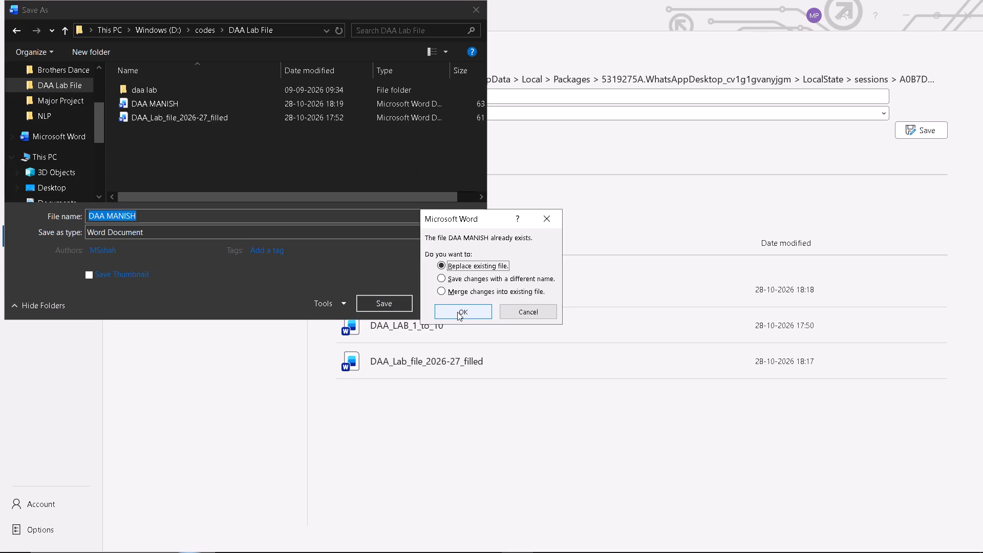
click(457, 312)
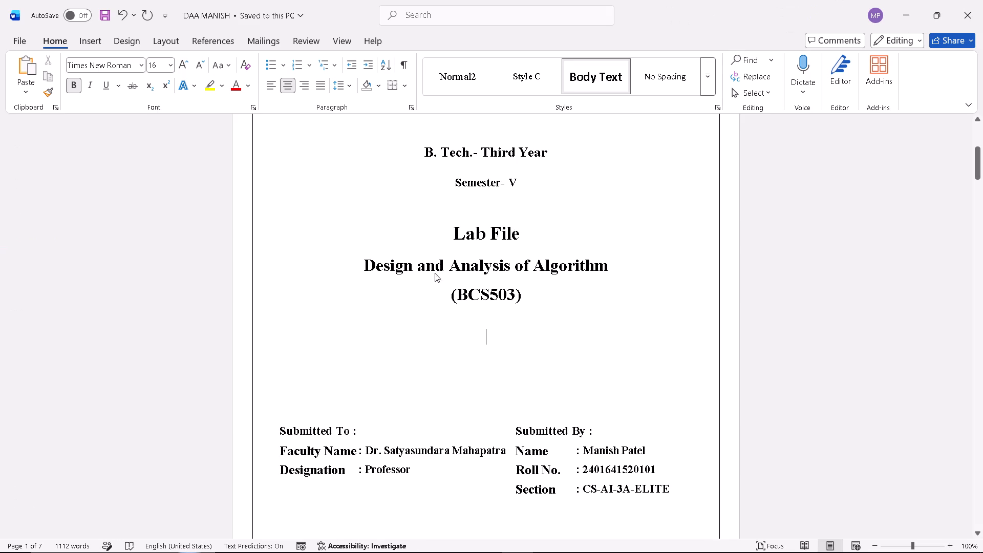
click(982, 0)
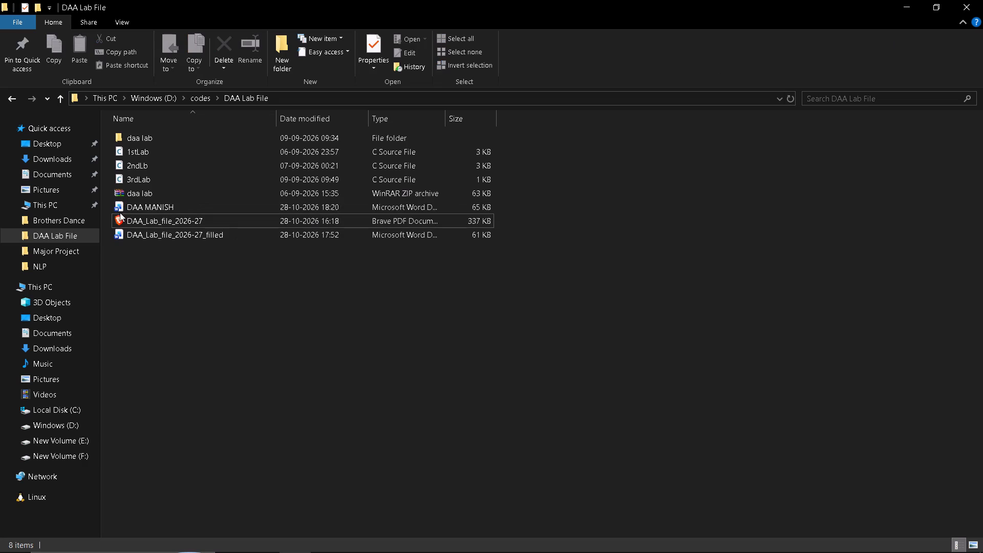
Open "DAA MANISH" from the DAA Lab File folder in File Explorer, check its cover page, and close it.
double_click(127, 208)
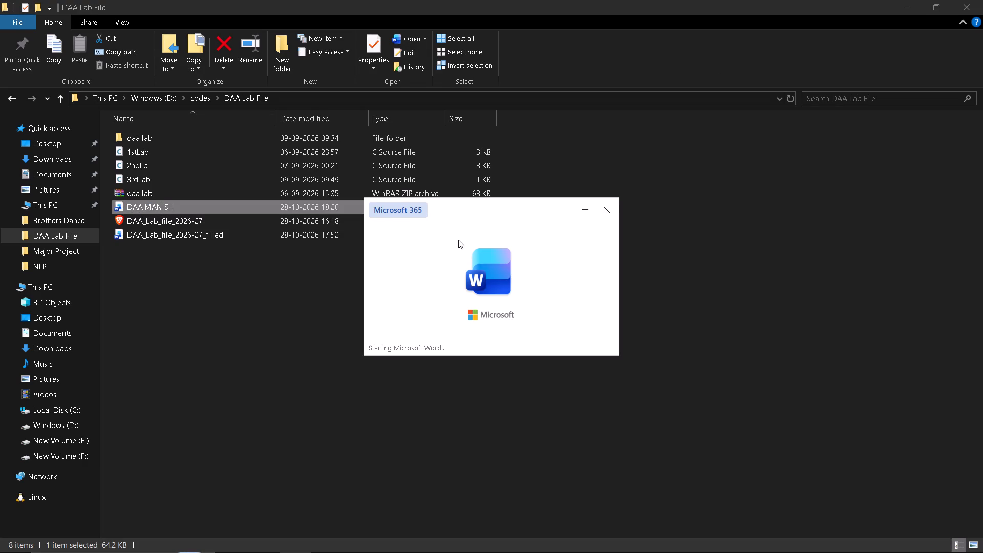
scroll(580, 292, down, 8)
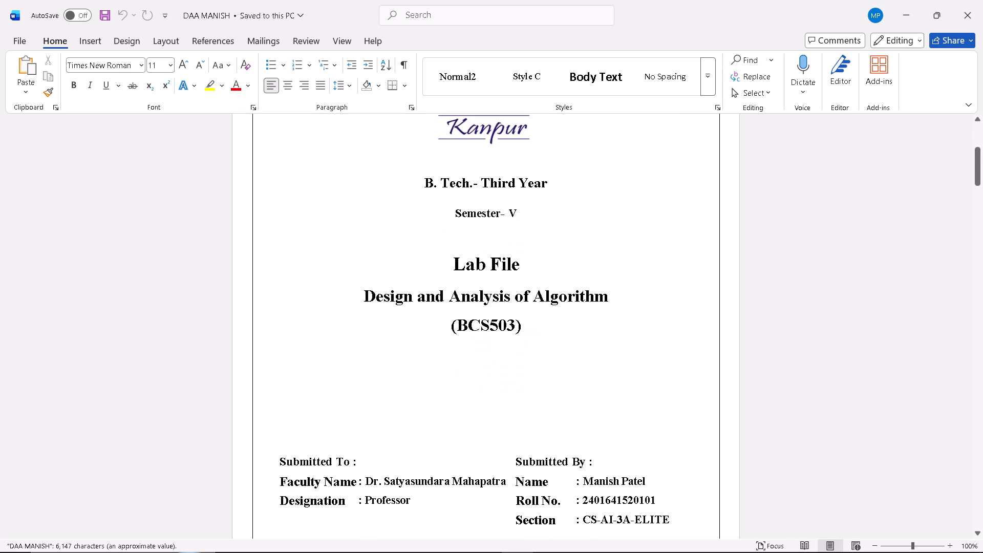
scroll(561, 270, down, 2)
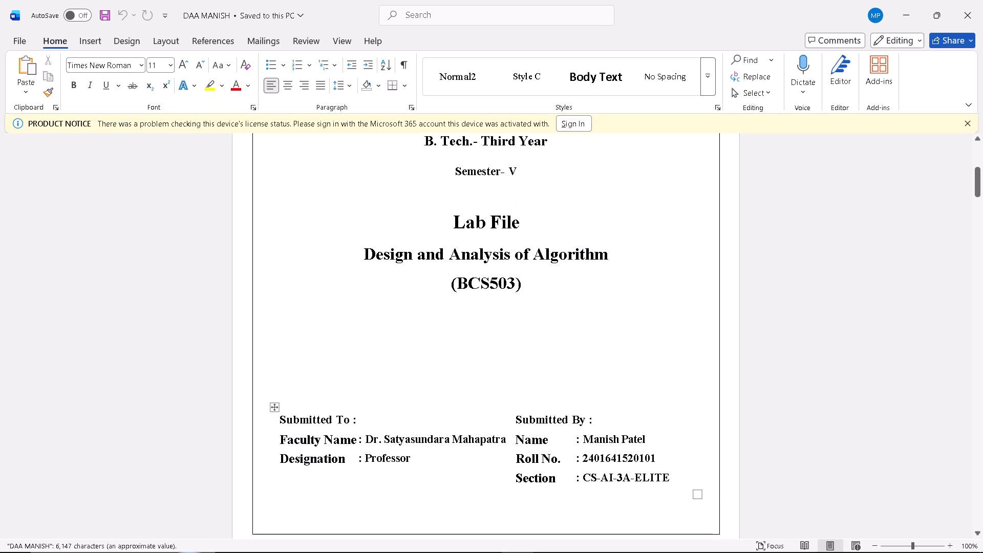
click(964, 123)
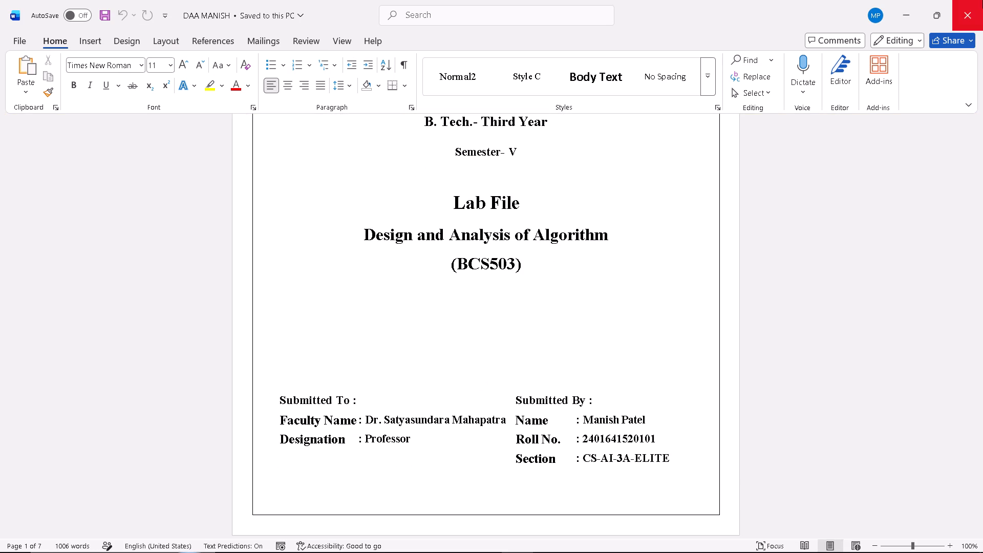
click(982, 0)
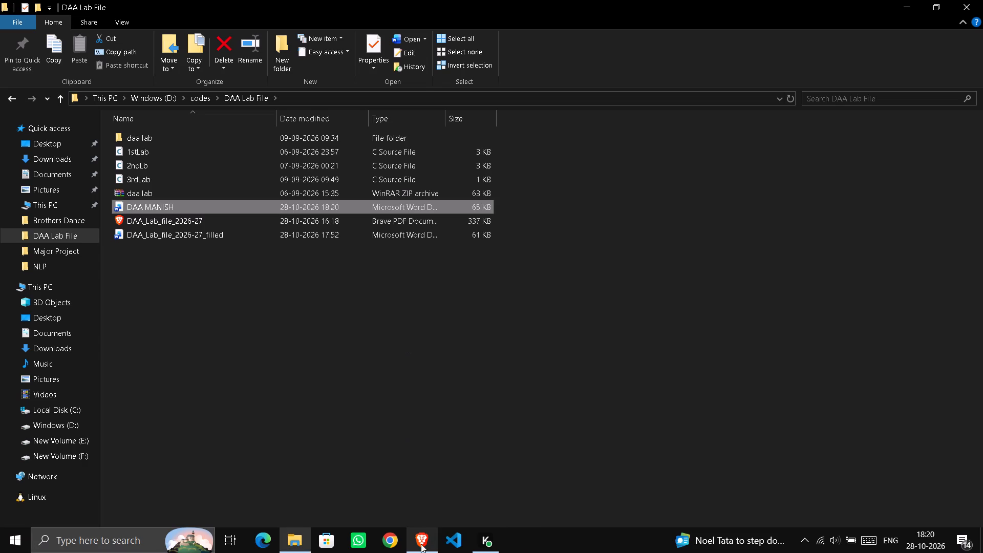
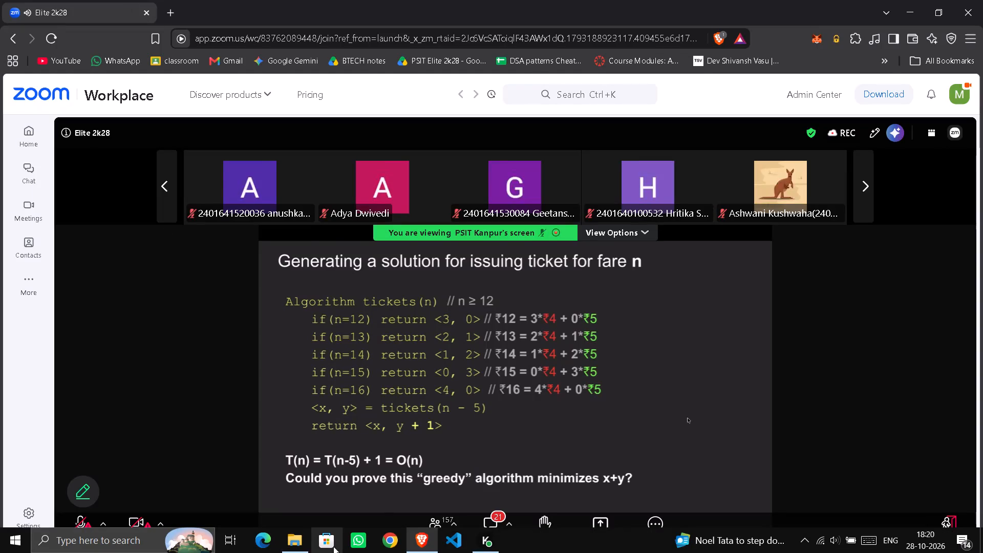
Copy the Word document "DAA MANISH" from the DAA Lab File folder in File Explorer, and close the folder window.
click(300, 547)
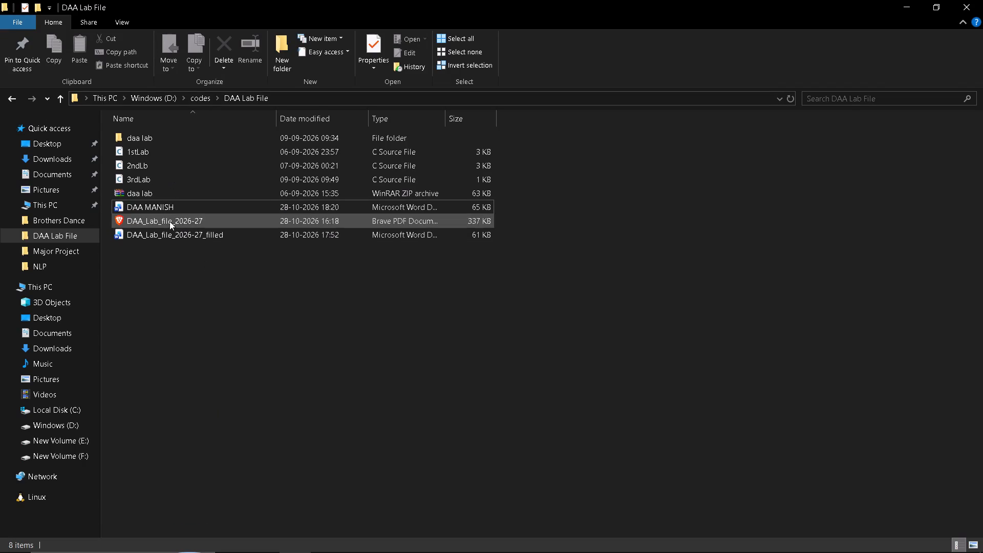
click(177, 205)
right_click(177, 205)
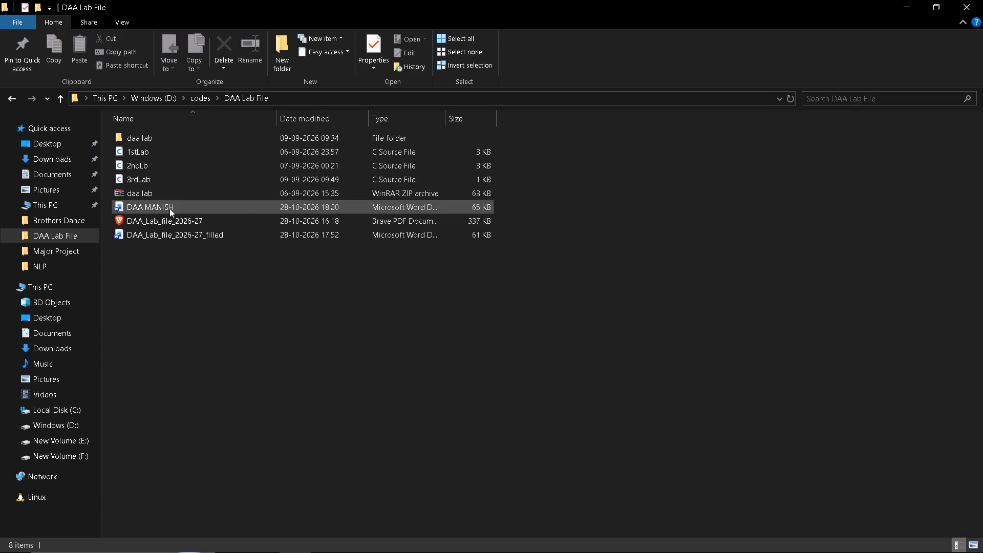
right_click(169, 208)
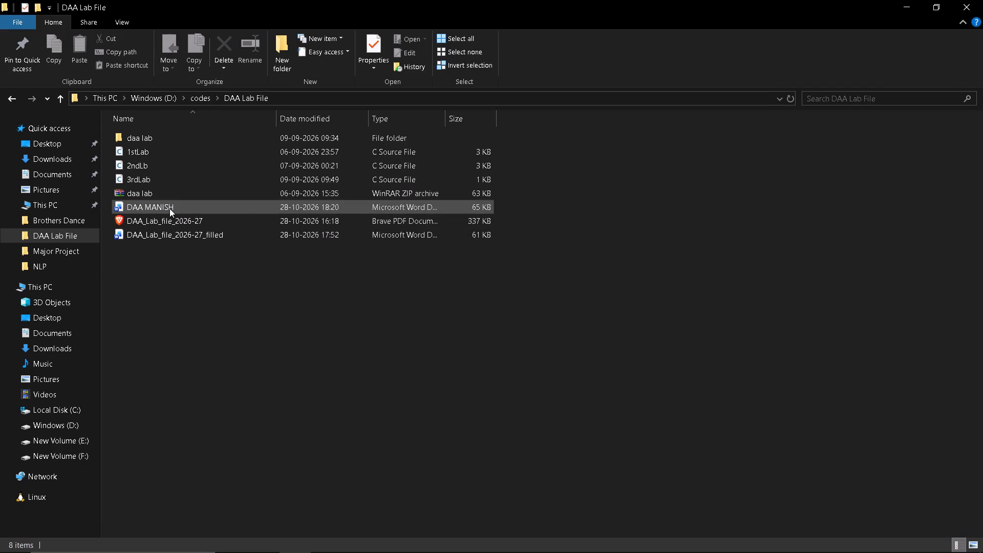
right_click(169, 208)
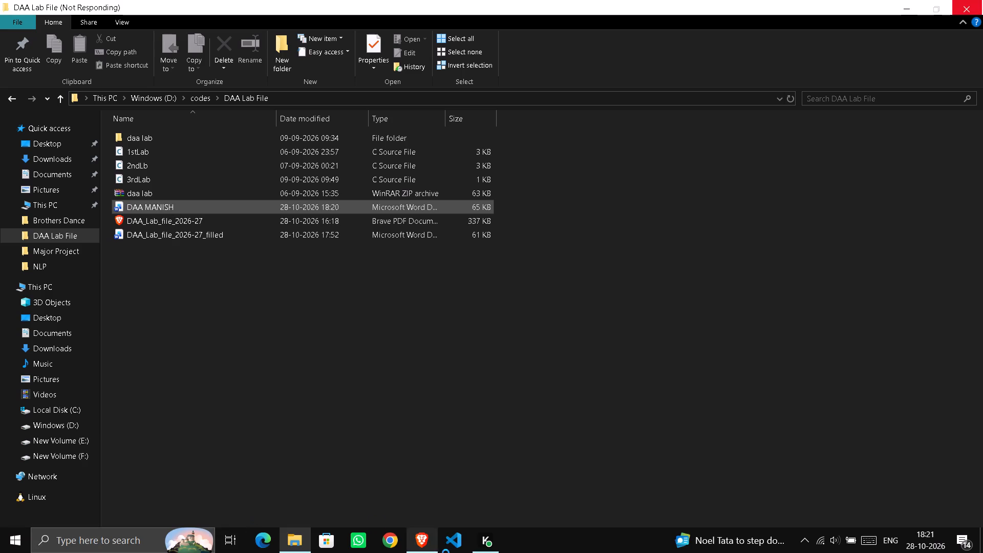
right_click(175, 211)
click(79, 429)
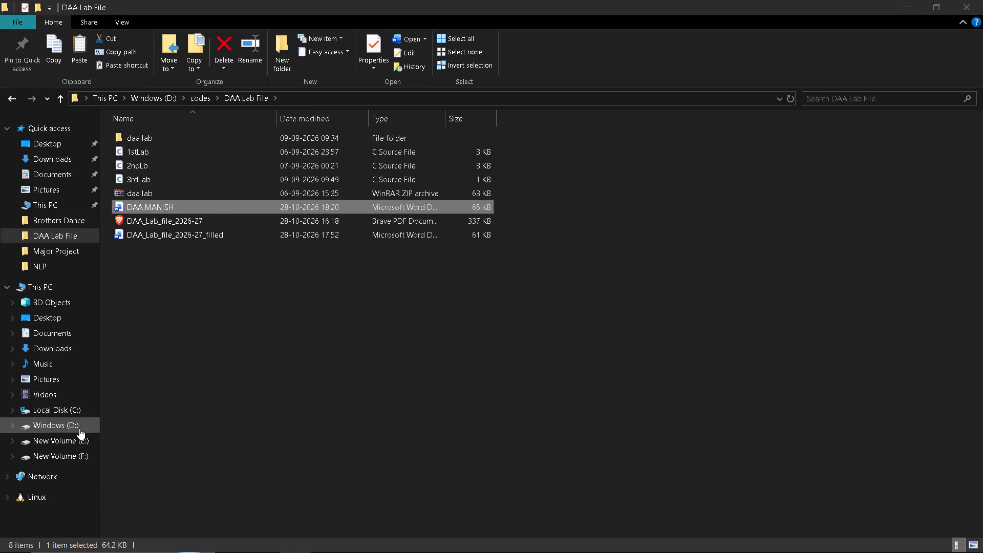
click(982, 0)
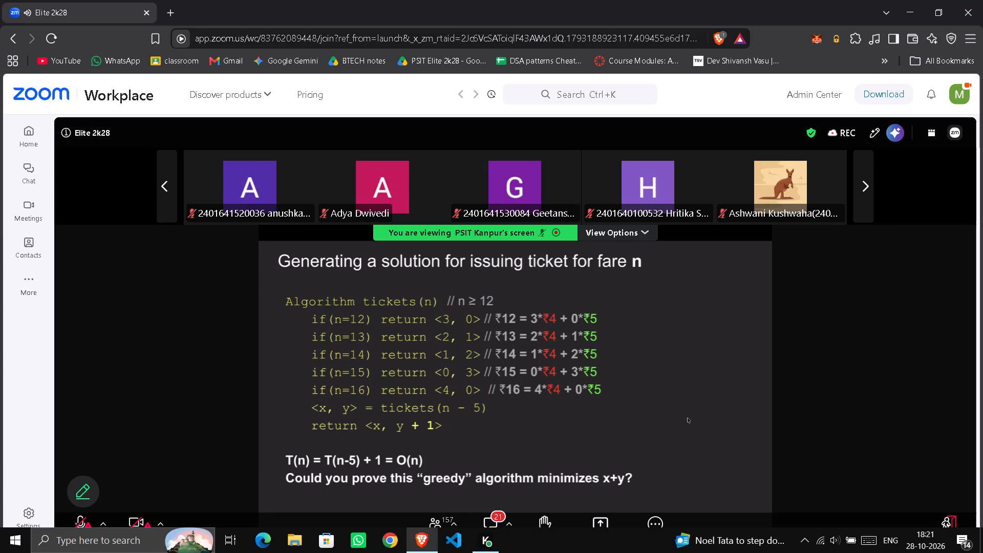
Launch WhatsApp, and close the open "DAA MANISH" Word window.
click(358, 543)
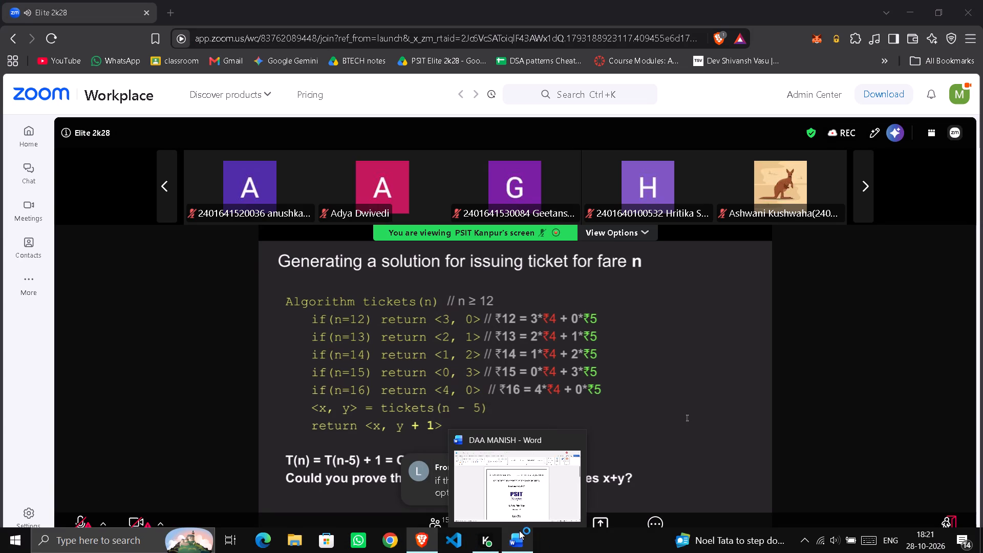
click(577, 436)
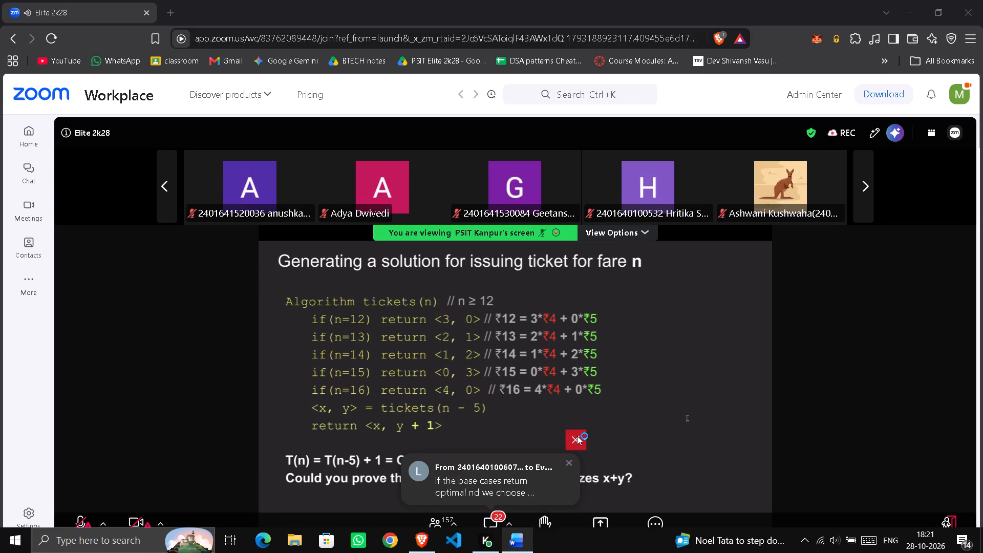
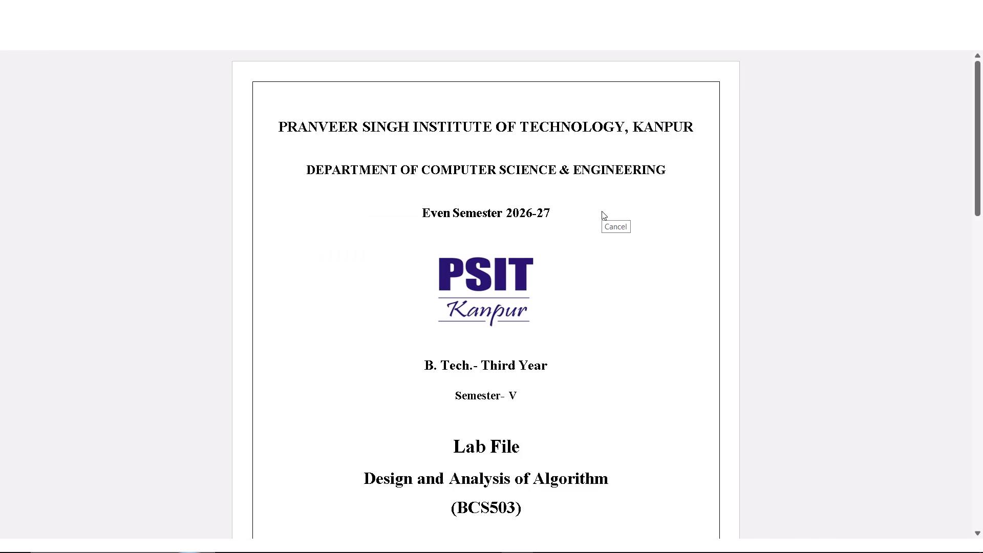
Check the cover page of the Protected View copy "DAA MANISH (1)" down to the submission details, and close the document.
scroll(545, 391, down, 9)
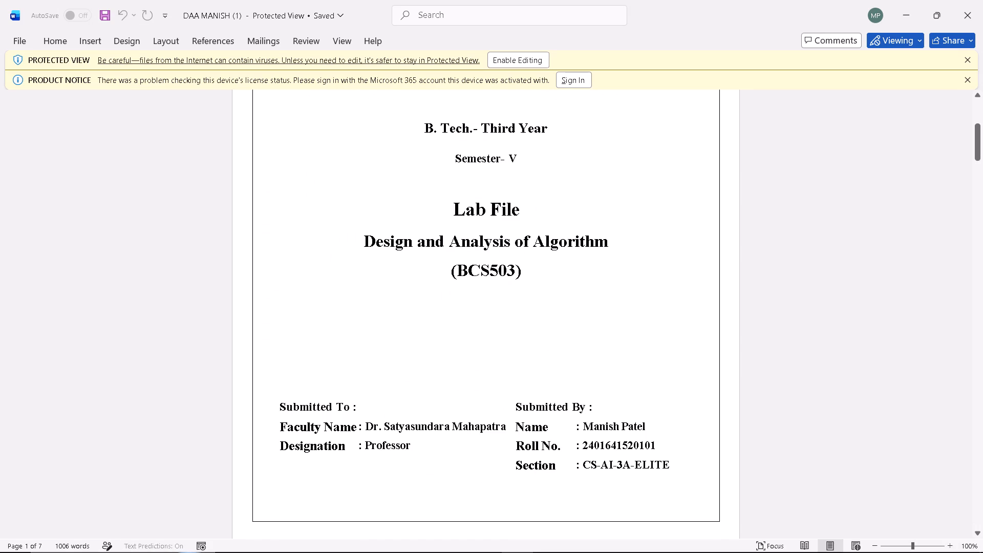
click(975, 0)
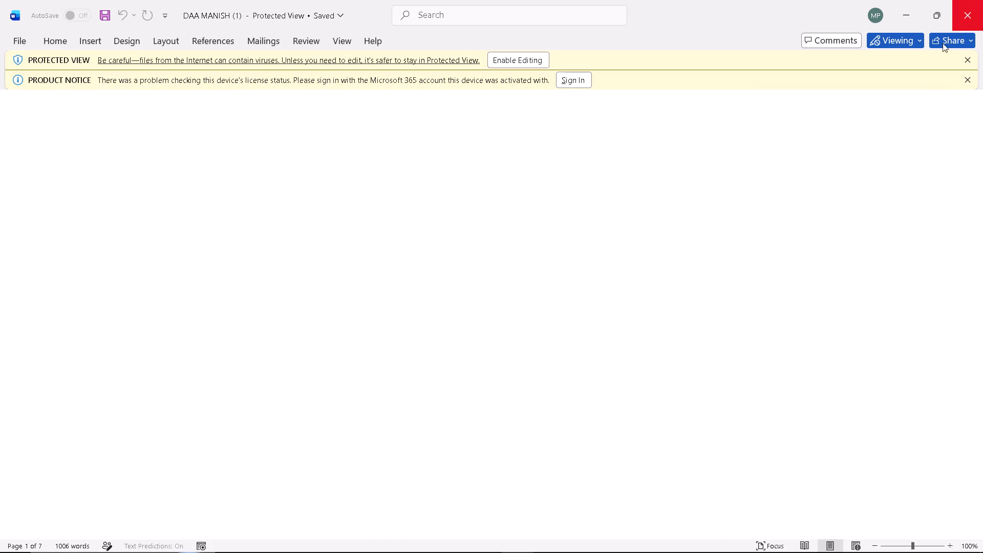